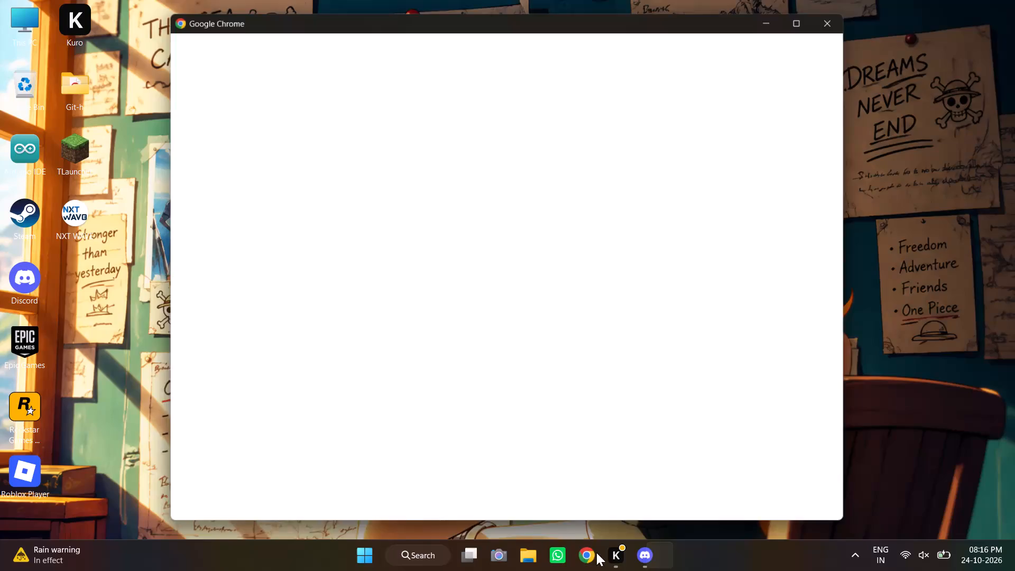
Search Google for canva in a new Chrome window and maximize the window.
left_click(526, 361)
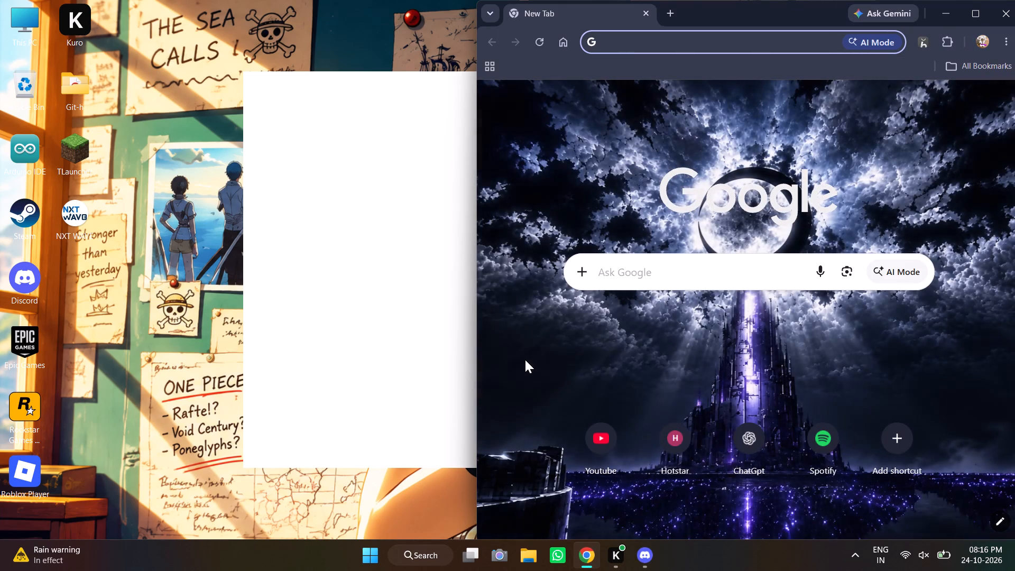
left_click(699, 279)
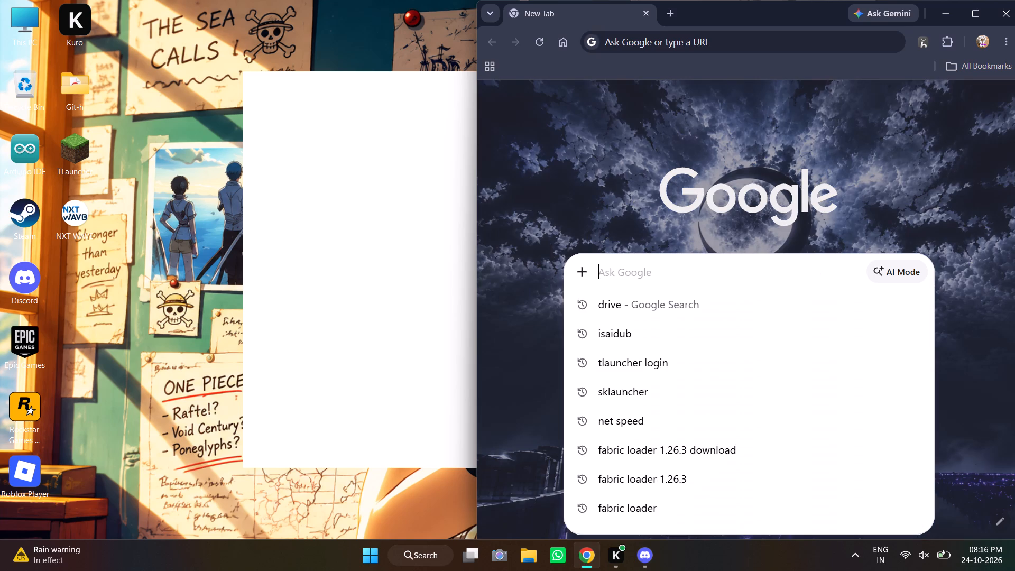
type("can")
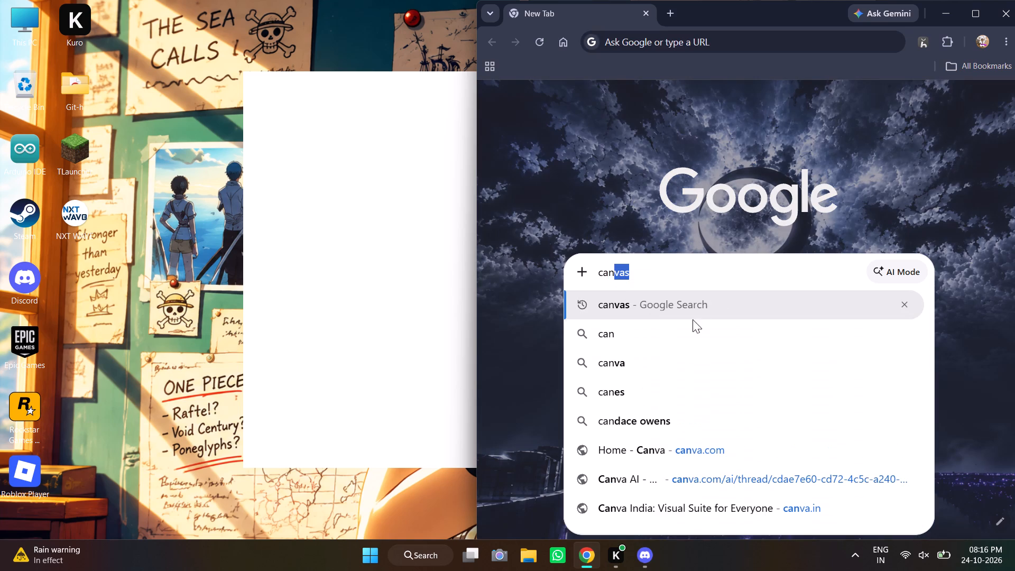
left_click(667, 357)
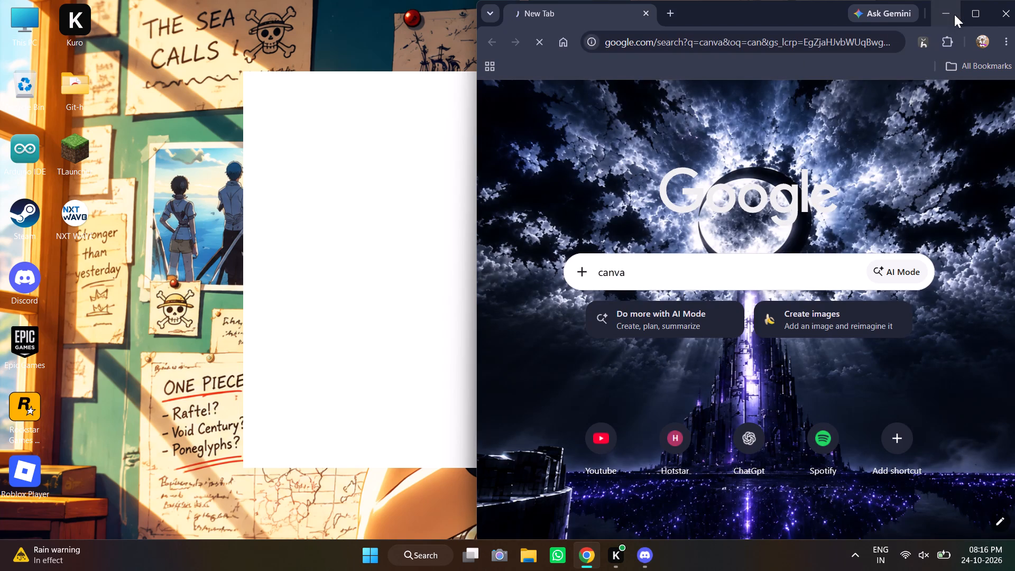
left_click(970, 10)
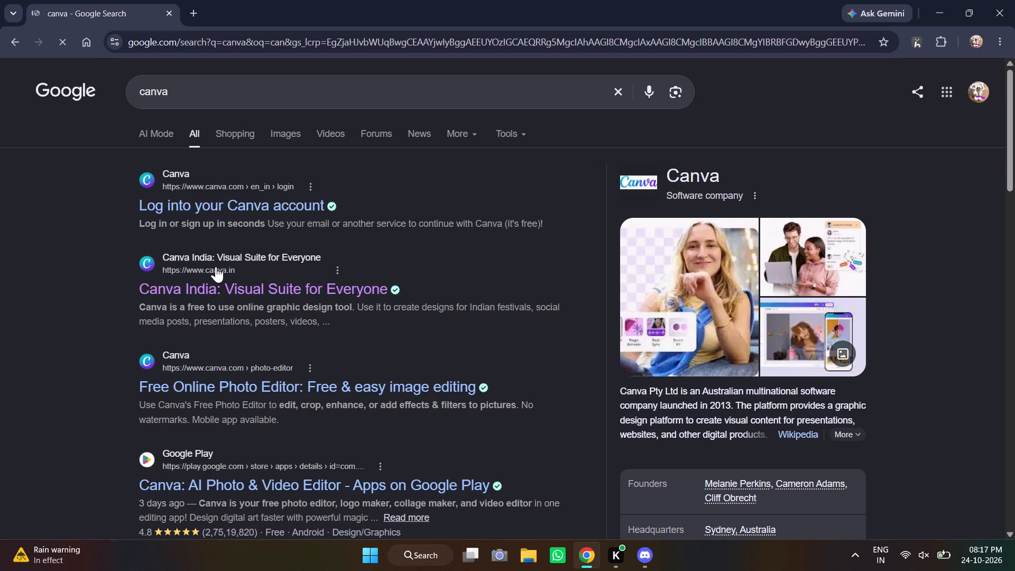
Open the "Canva India: Visual Suite for Everyone" search result.
left_click(216, 282)
left_click(230, 291)
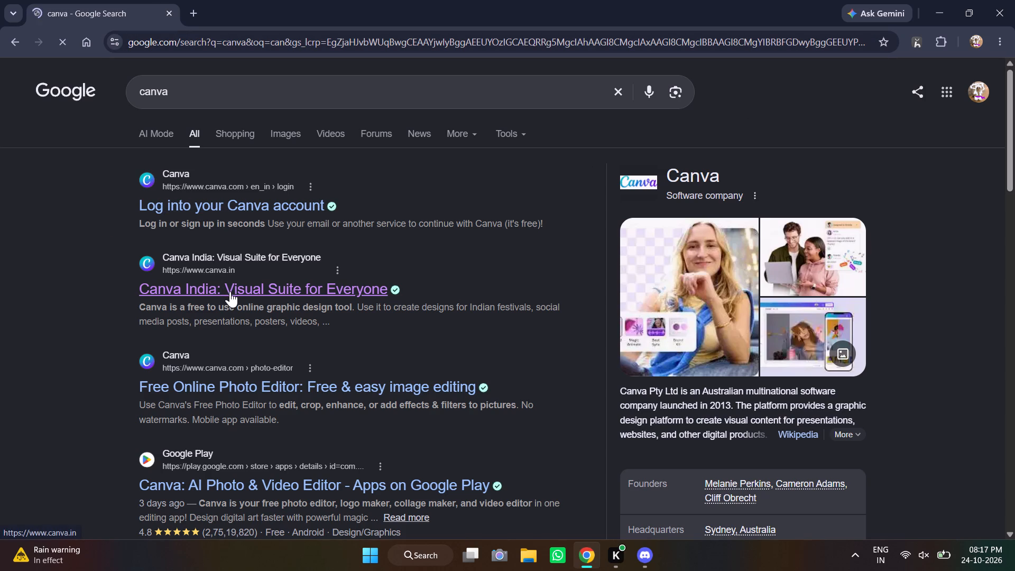
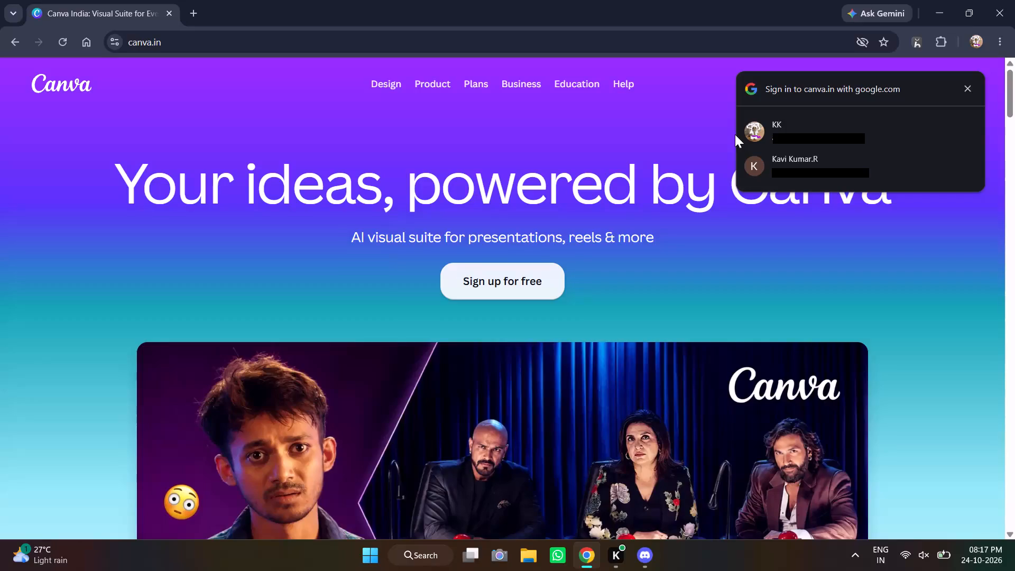
Sign in to Canva with the first listed Google account.
left_click(748, 133)
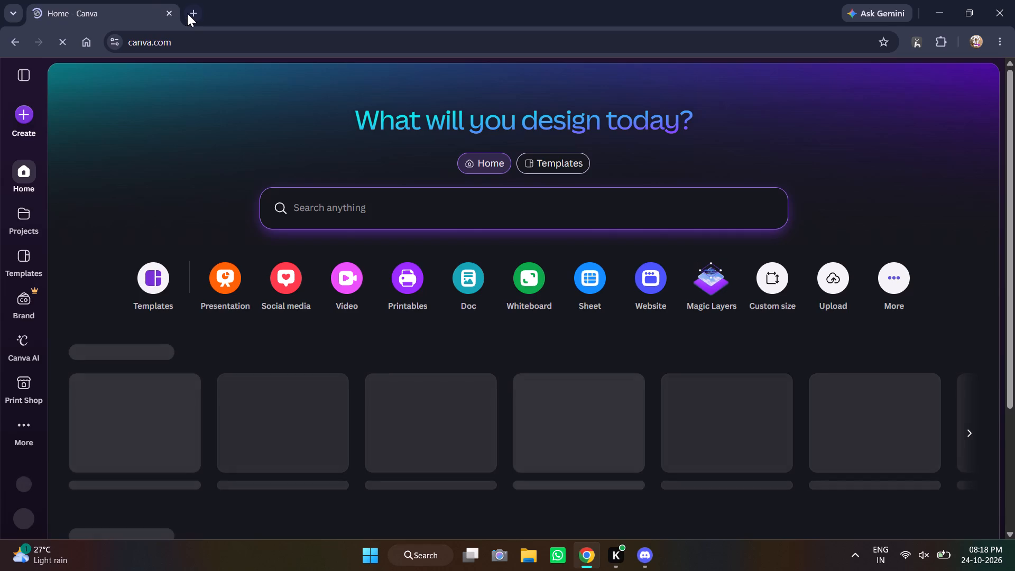
Search Google for "not ok ok meme" in a new tab and show the image results.
left_click(187, 13)
left_click(335, 258)
type("nort")
key("BackSpace")
key("BackSpace")
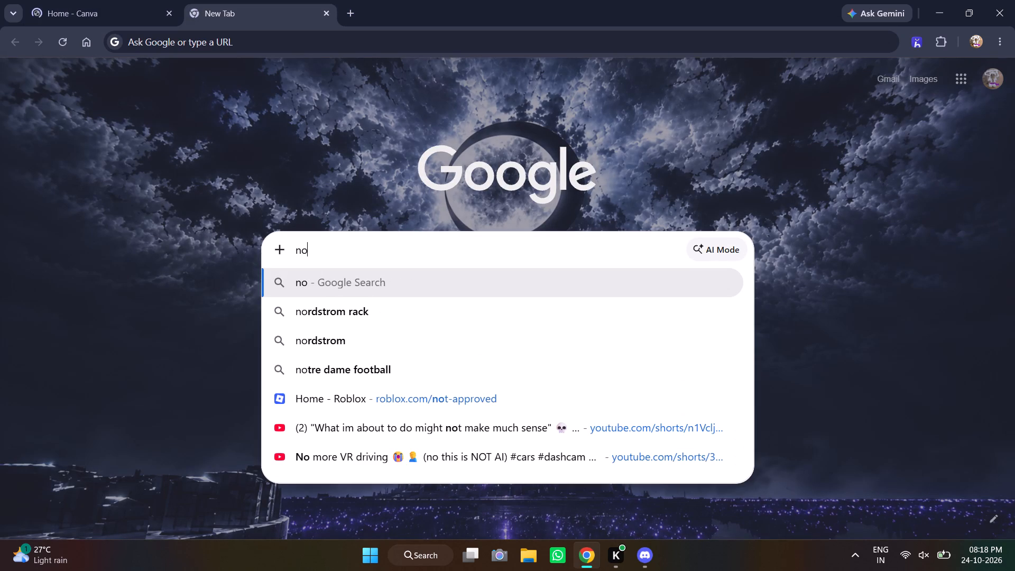
type("t ok")
key("space")
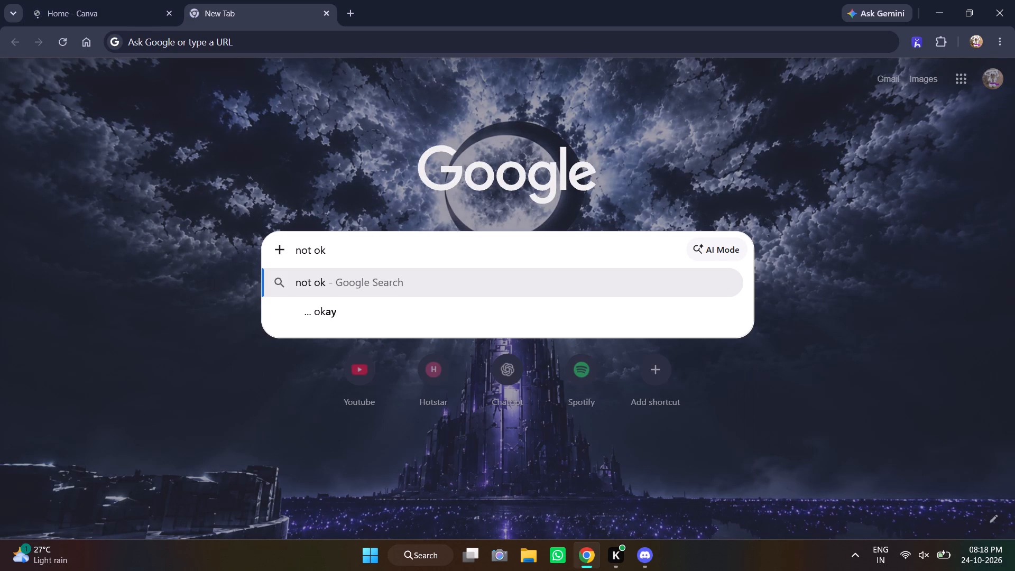
type("ok meme")
key("Return")
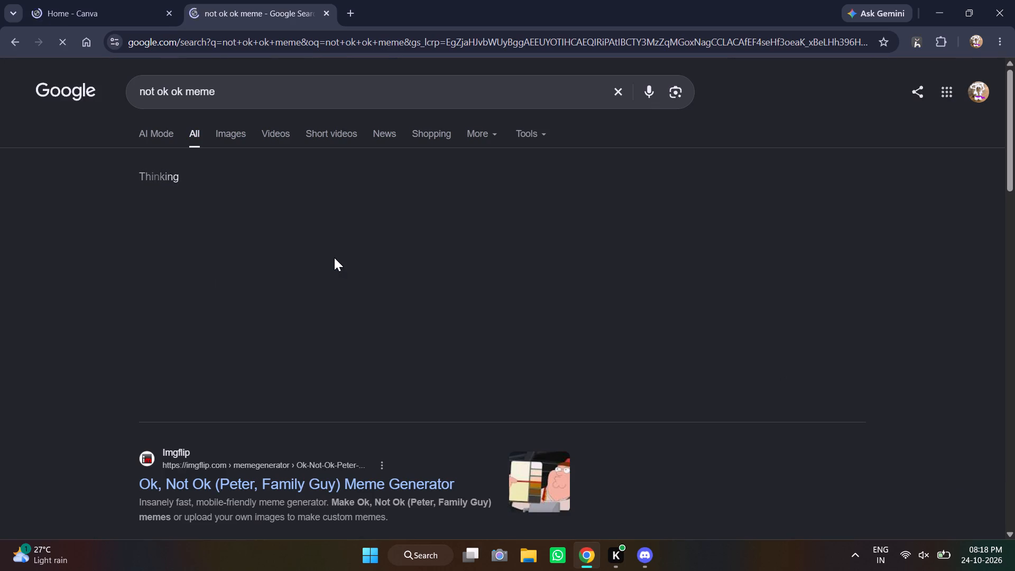
left_click(229, 119)
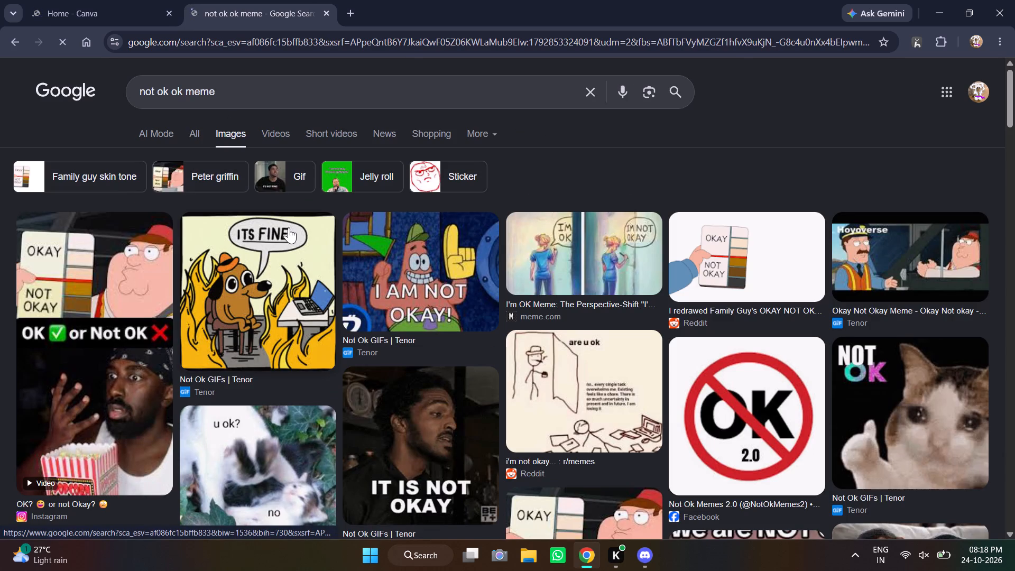
Open the blank Drake Dislike/Like image from ResearchGate among the related images of the "aha, still not ok" Imgflip result.
scroll(289, 228, "down", 5)
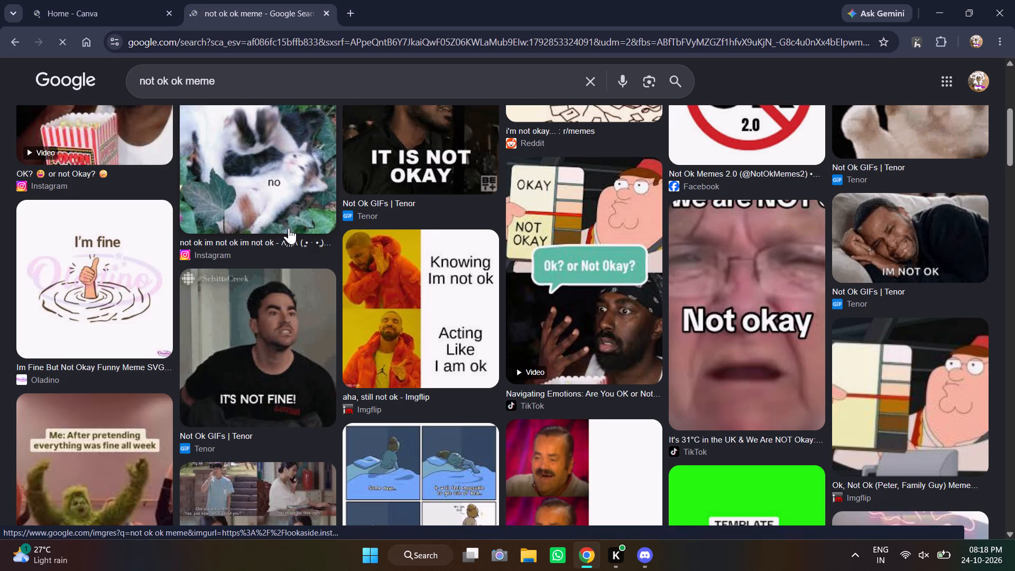
left_click(446, 306)
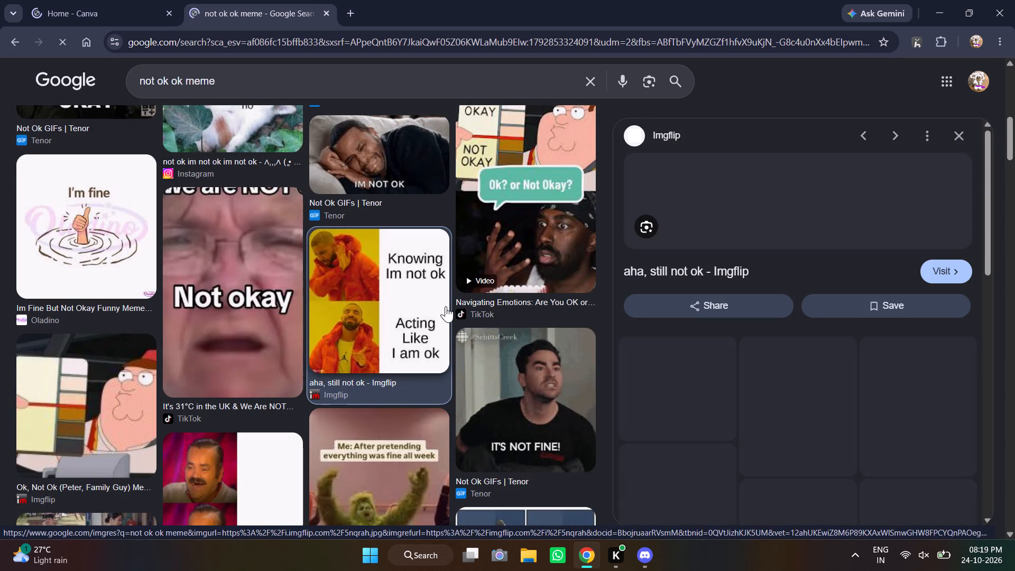
scroll(677, 312, "down", 2)
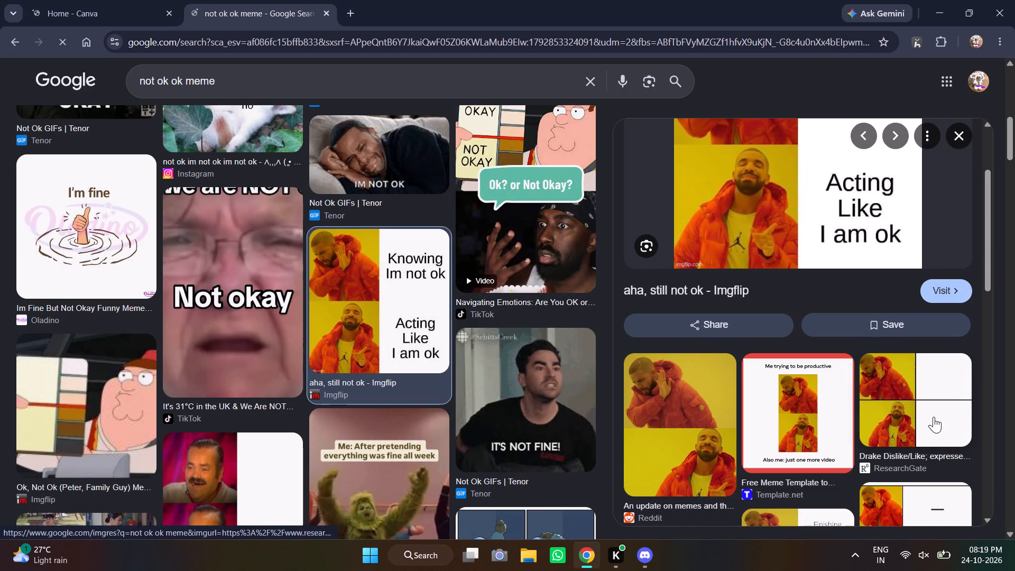
left_click(934, 417)
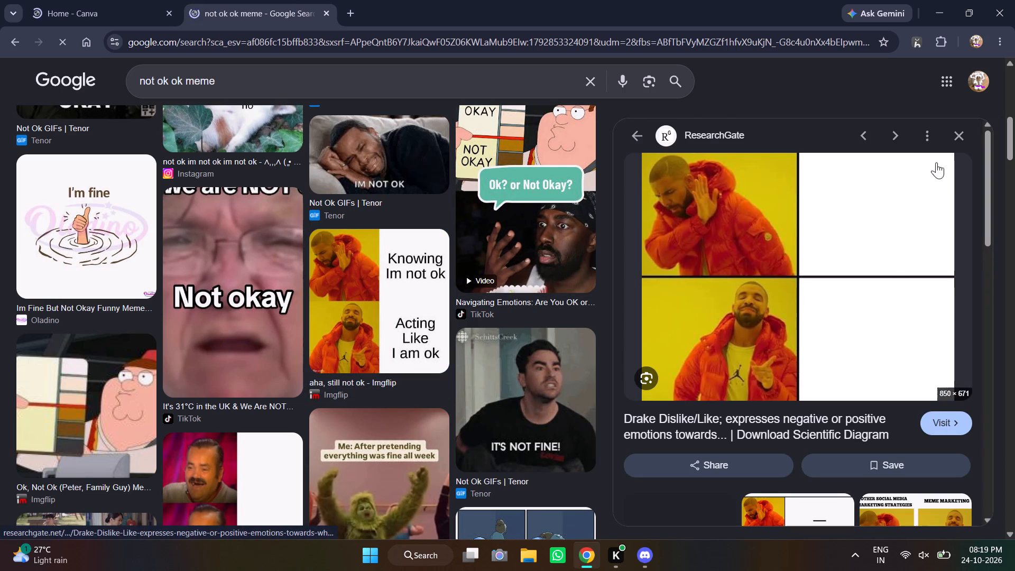
Save the blank Drake Dislike/Like image to the computer under its default name and close the search tab to return to Canva.
left_click(920, 139)
left_click(722, 227)
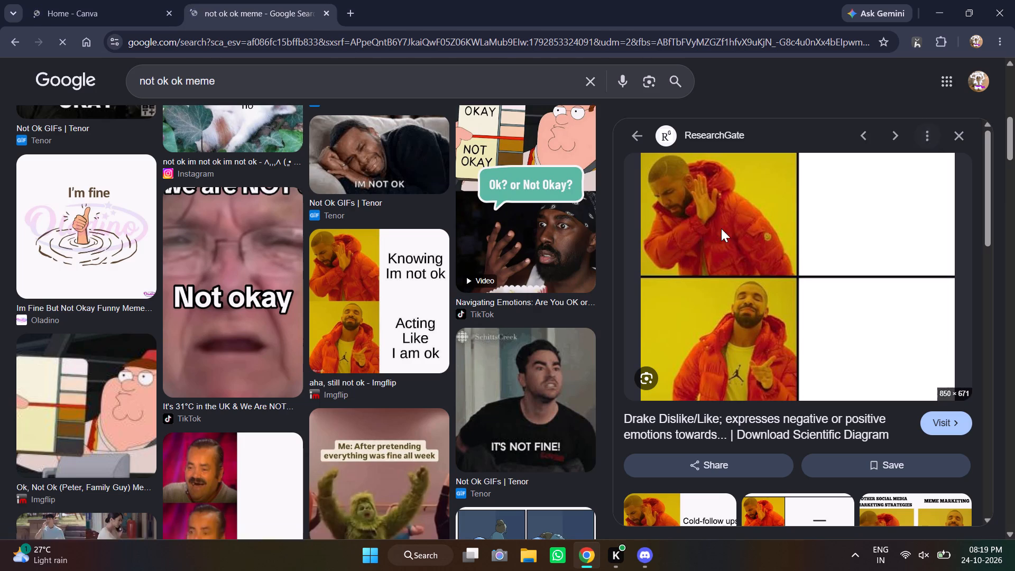
right_click(721, 228)
left_click(484, 12)
right_click(777, 251)
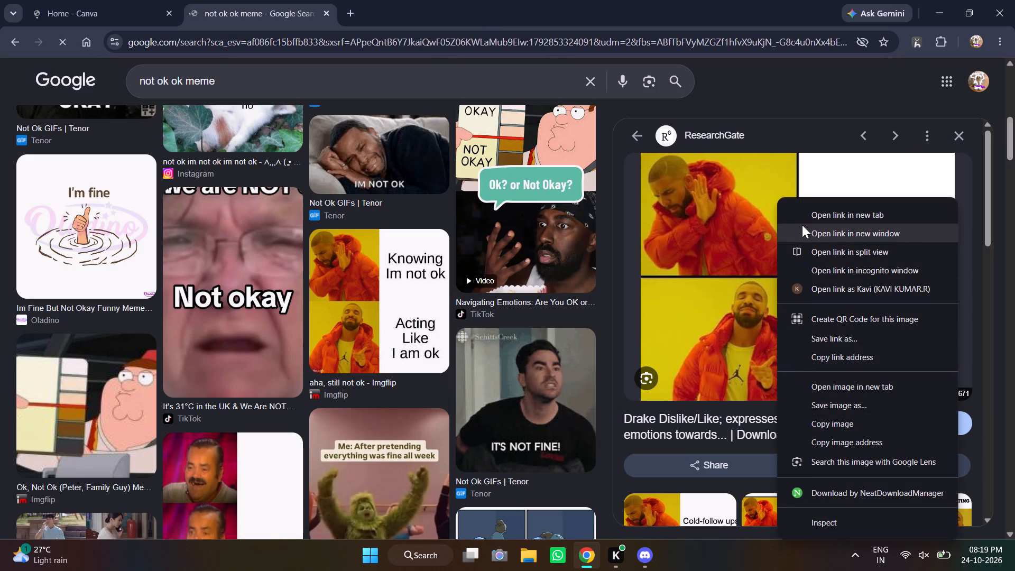
left_click(826, 411)
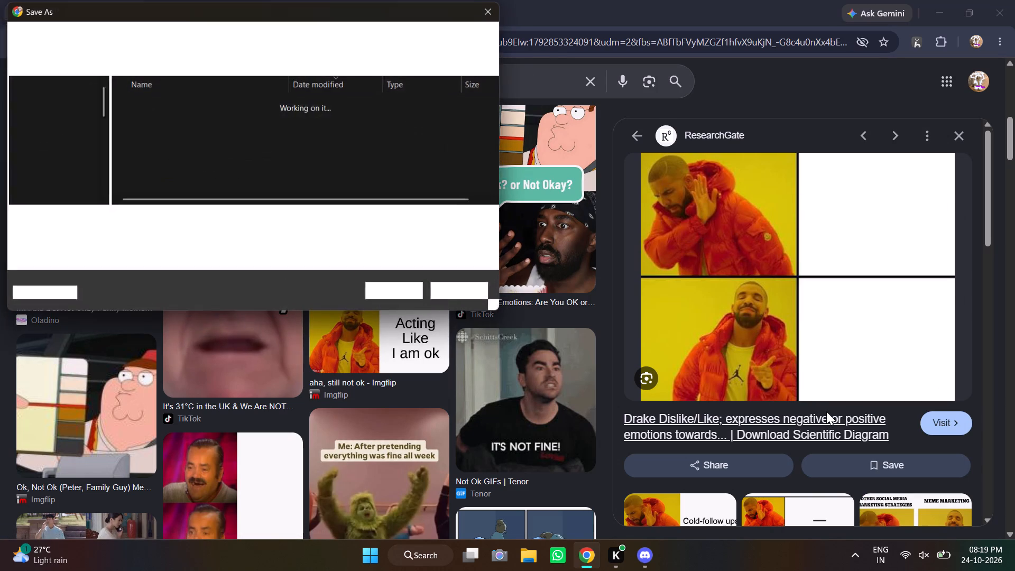
left_click(369, 294)
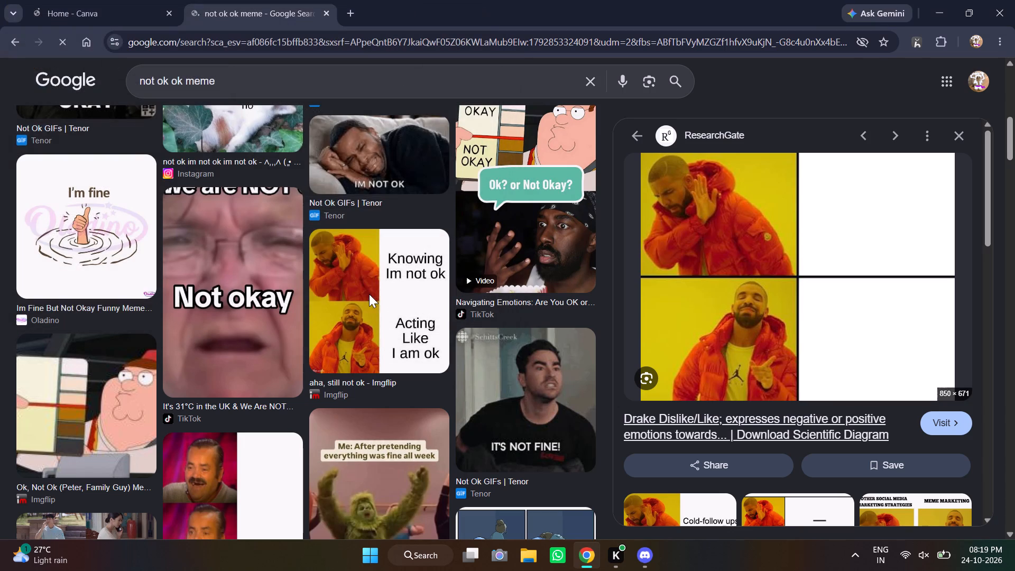
left_click(325, 15)
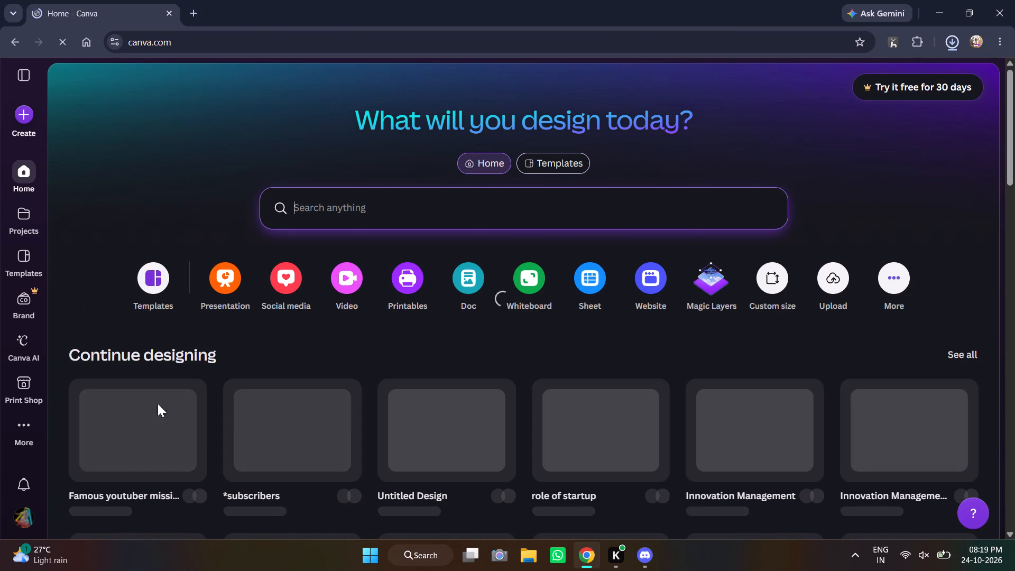
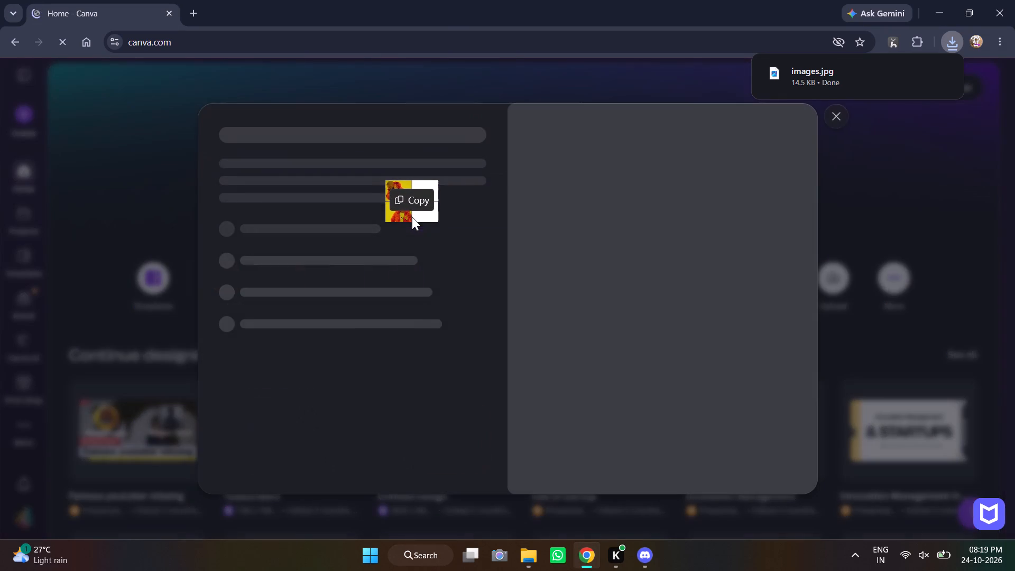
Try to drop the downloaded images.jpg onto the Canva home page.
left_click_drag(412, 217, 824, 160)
Dismiss the Canva Business free-trial offer and open the templates page.
left_click(836, 110)
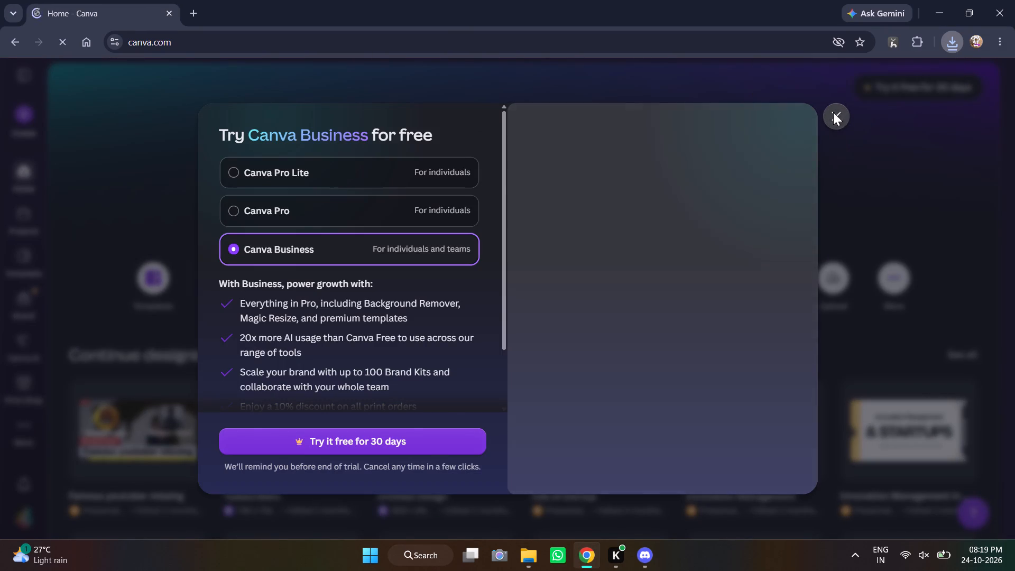
left_click(151, 279)
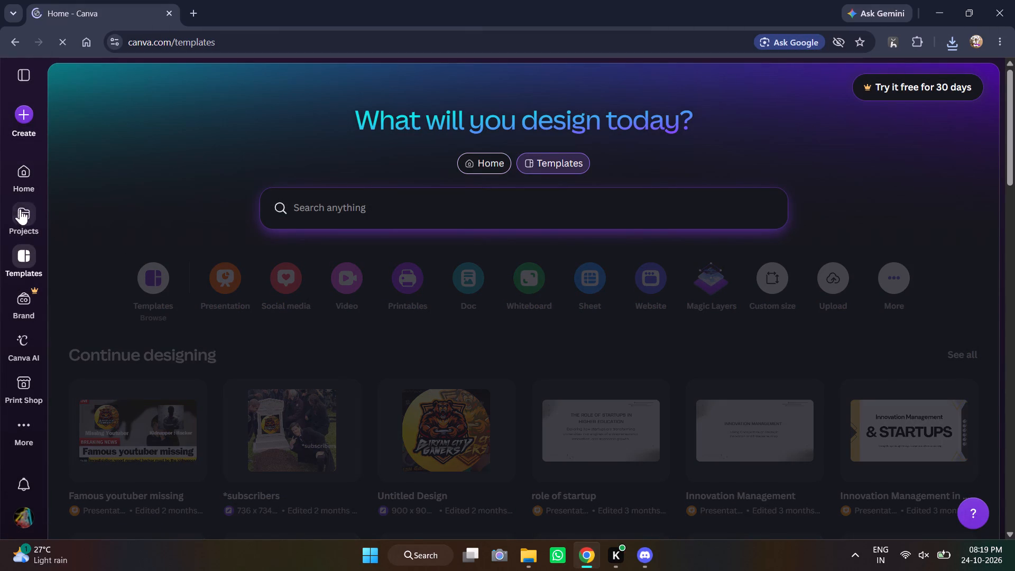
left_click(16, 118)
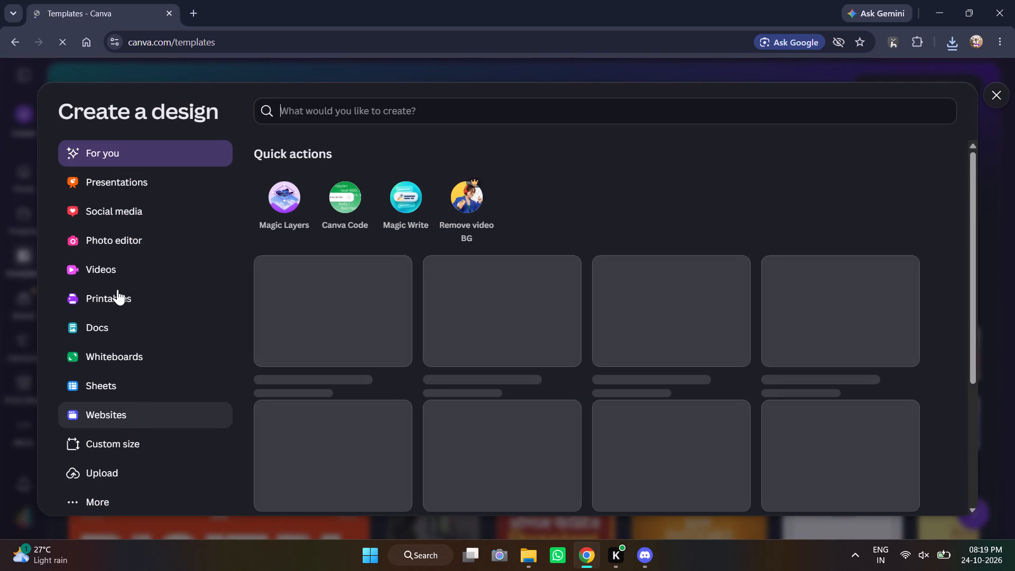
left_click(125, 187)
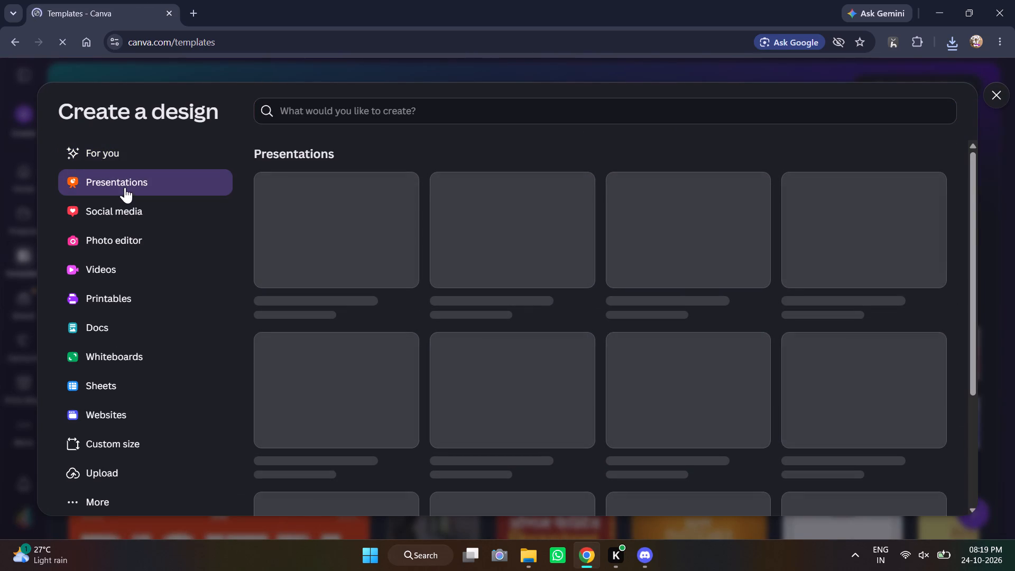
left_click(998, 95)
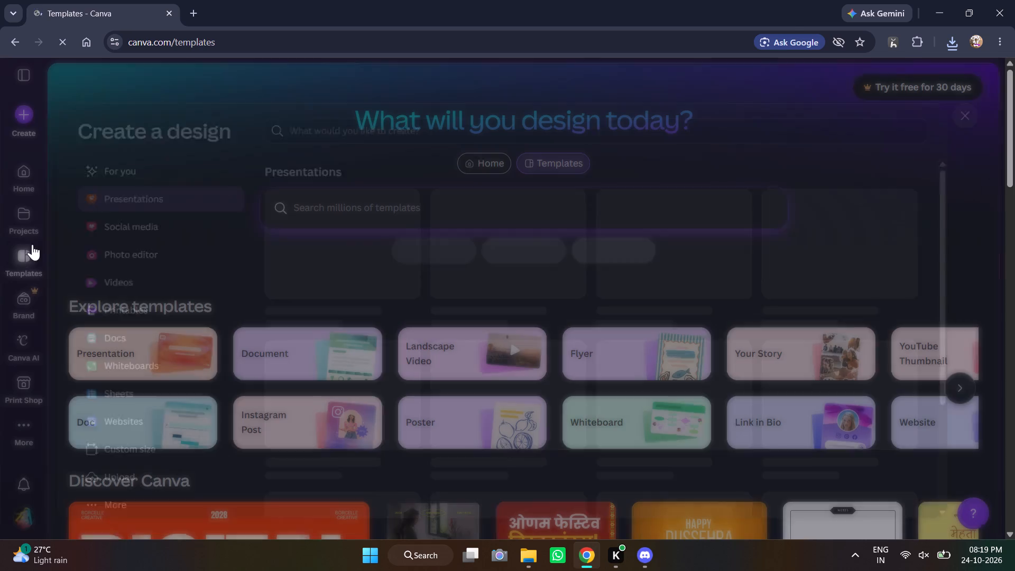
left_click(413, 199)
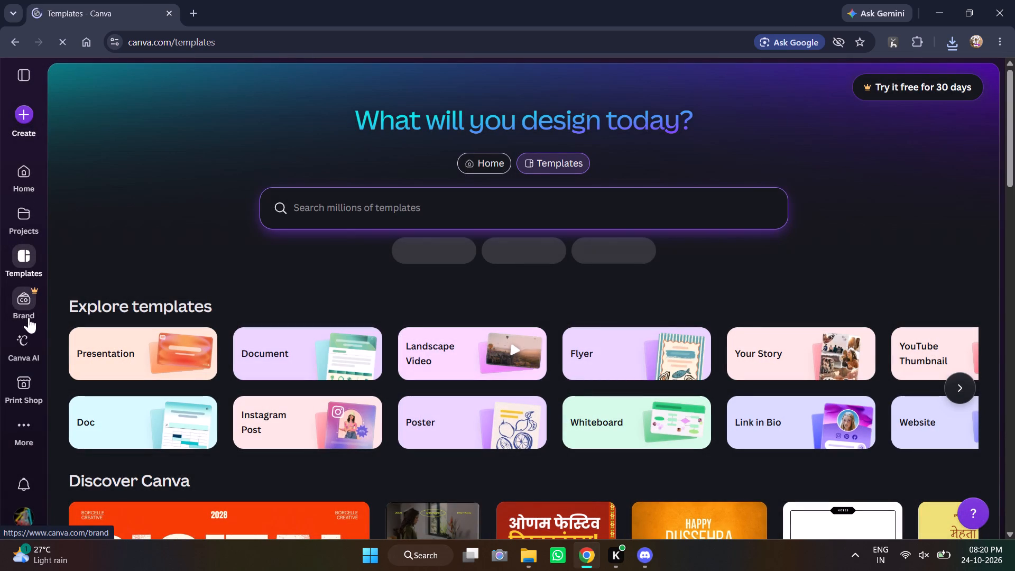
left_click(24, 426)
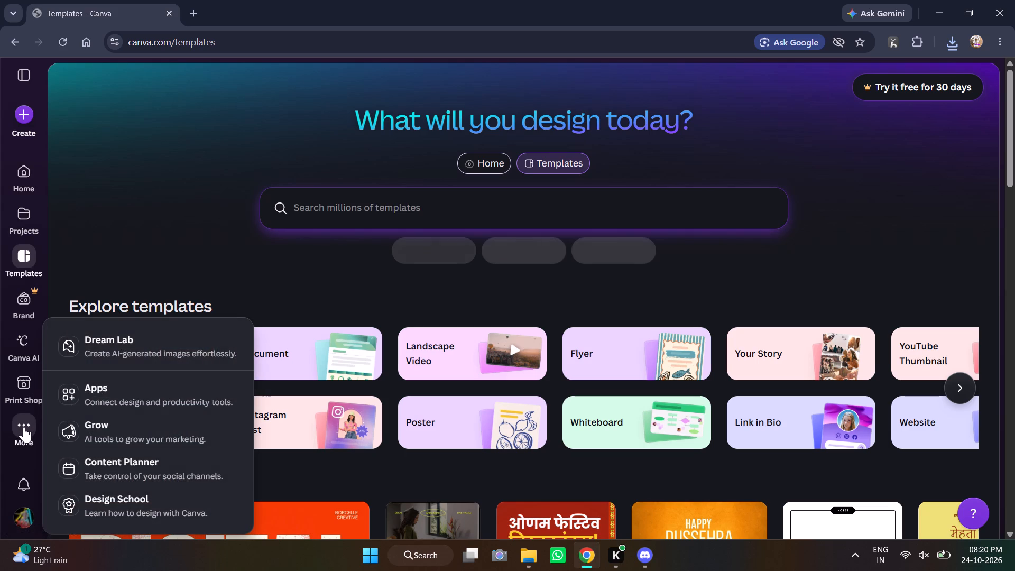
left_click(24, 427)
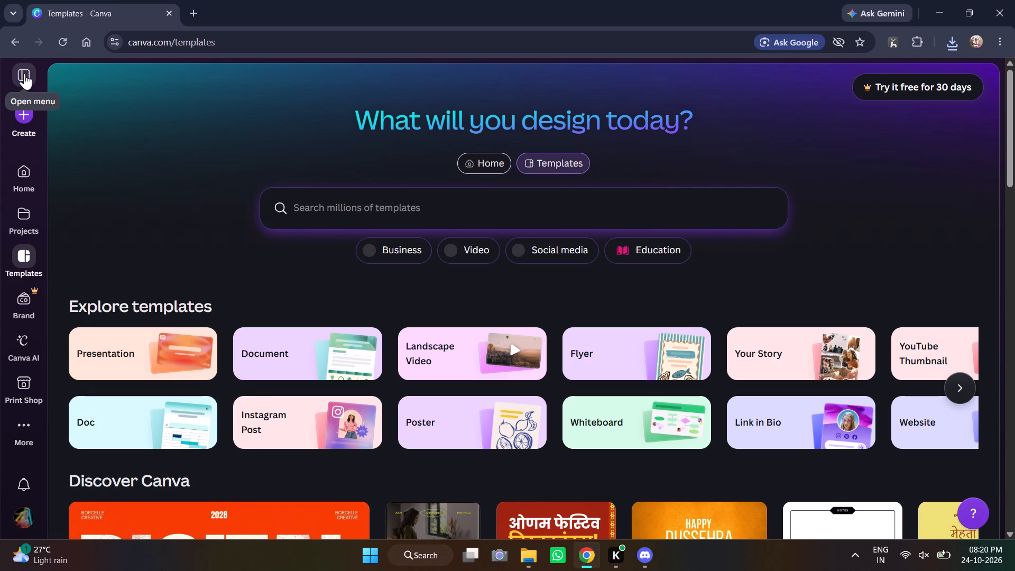
Open the Document category among the templates to explore.
left_click(300, 345)
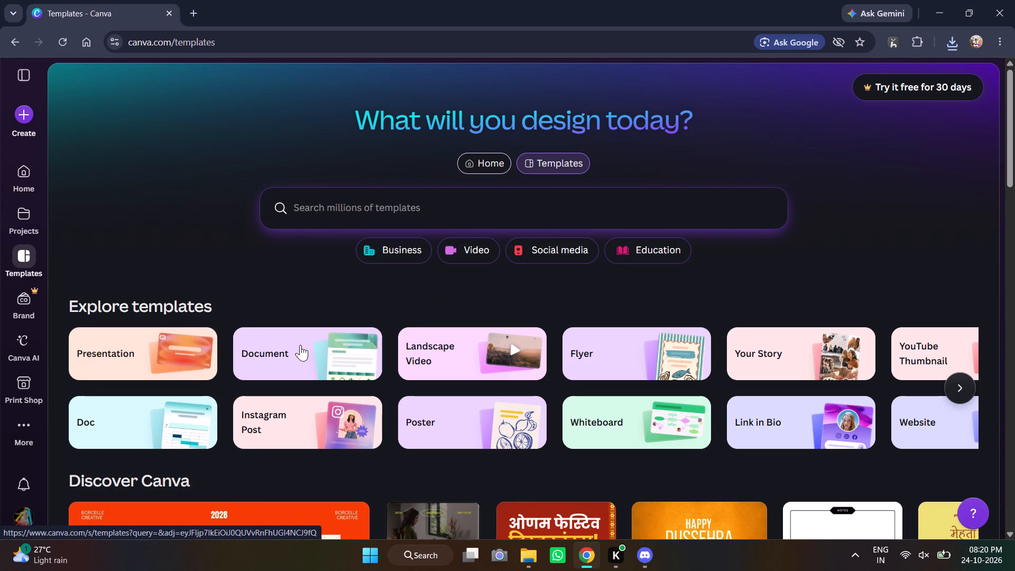
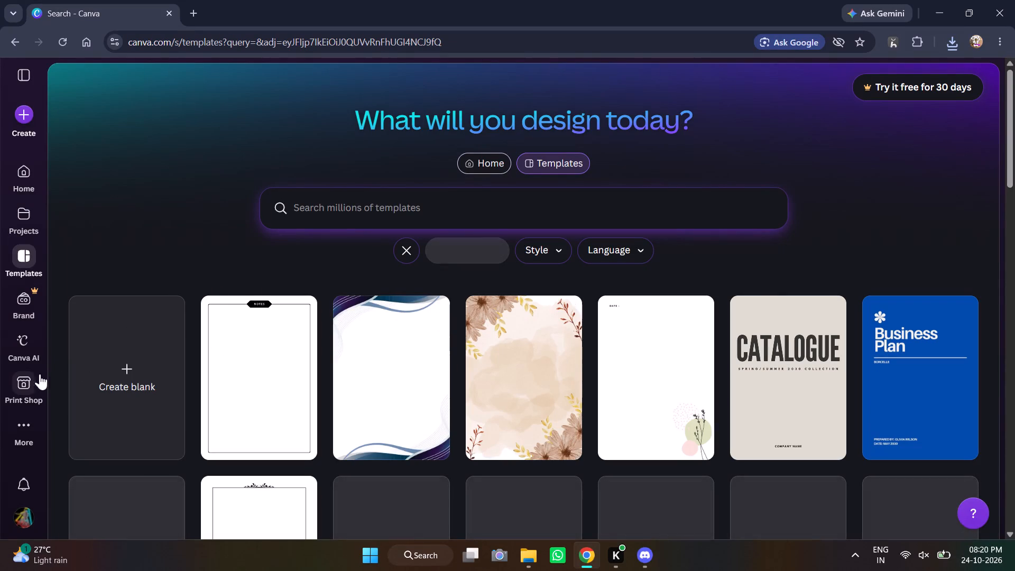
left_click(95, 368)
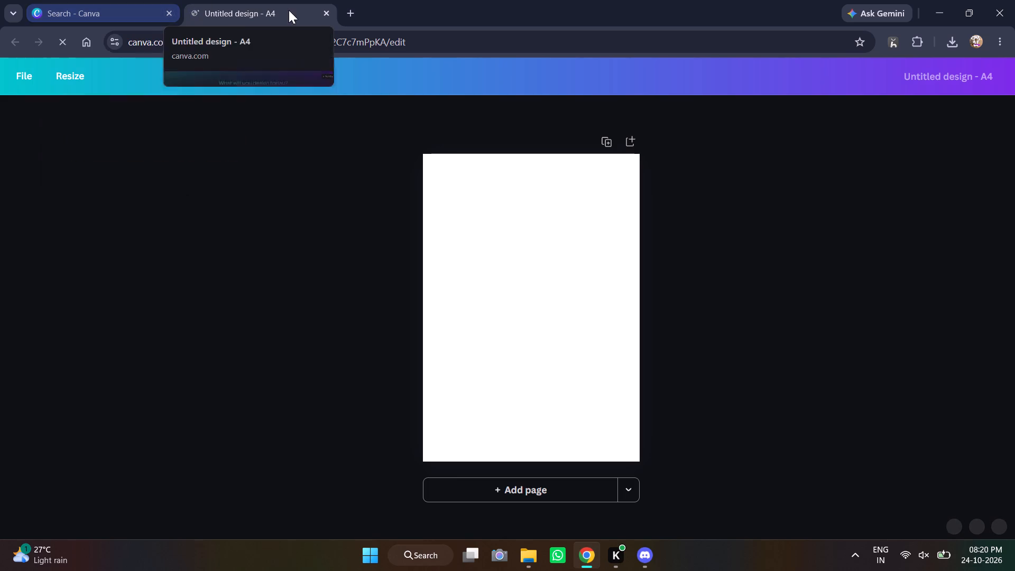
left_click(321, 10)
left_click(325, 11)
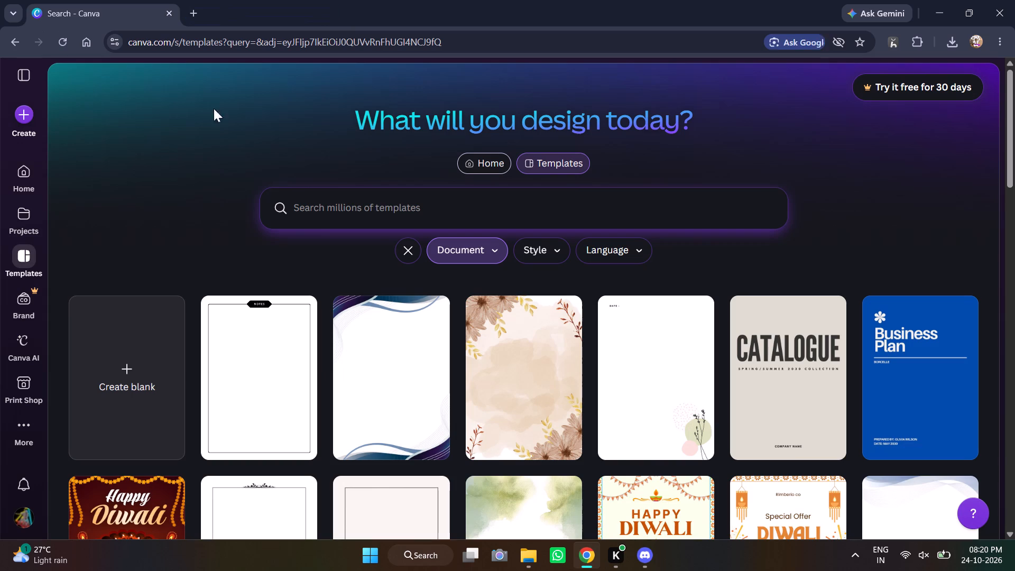
Upload the downloaded images.jpg from File Explorer into the Uploads folder of the Canva projects.
left_click(23, 214)
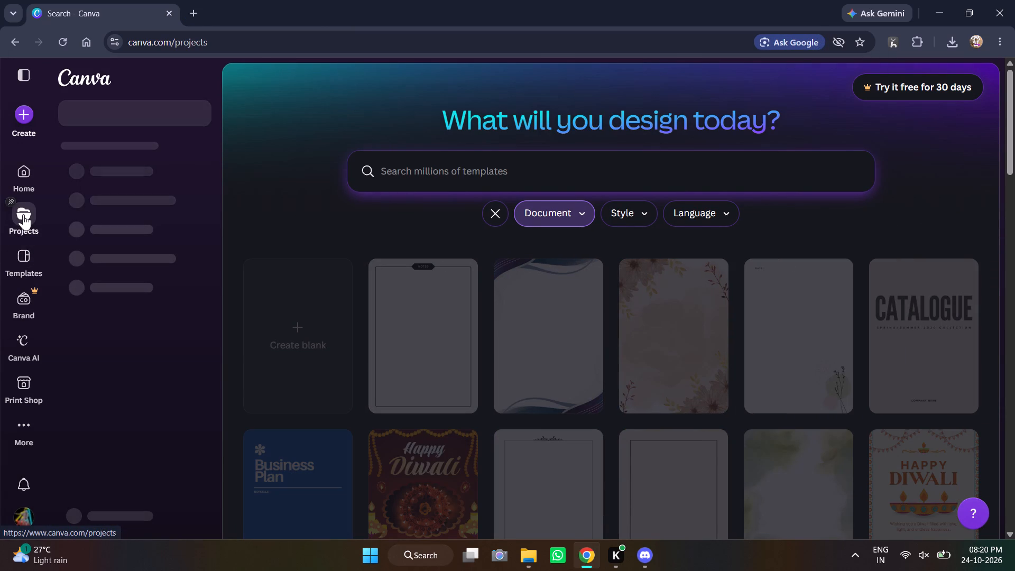
left_click(491, 209)
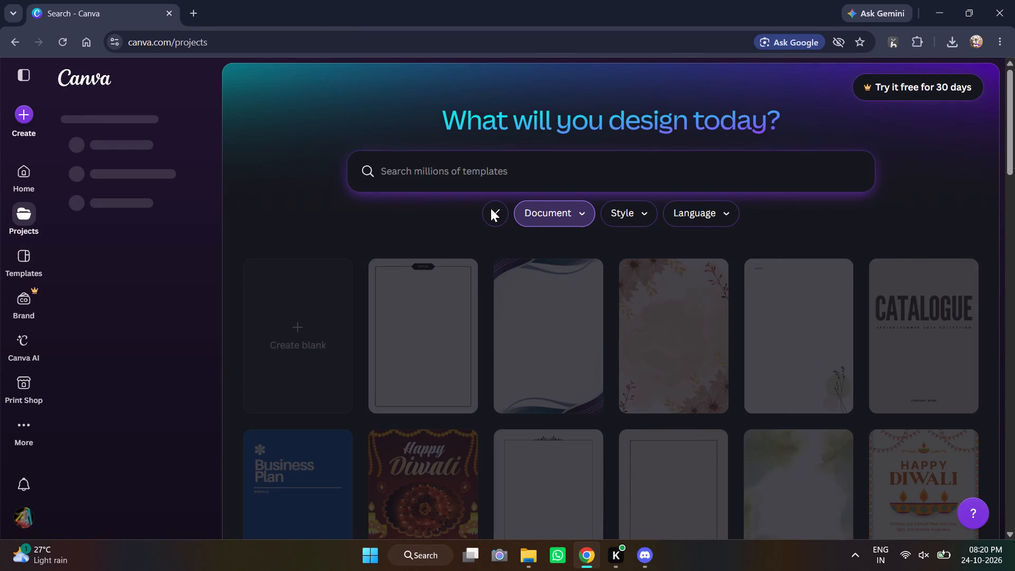
left_click(461, 216)
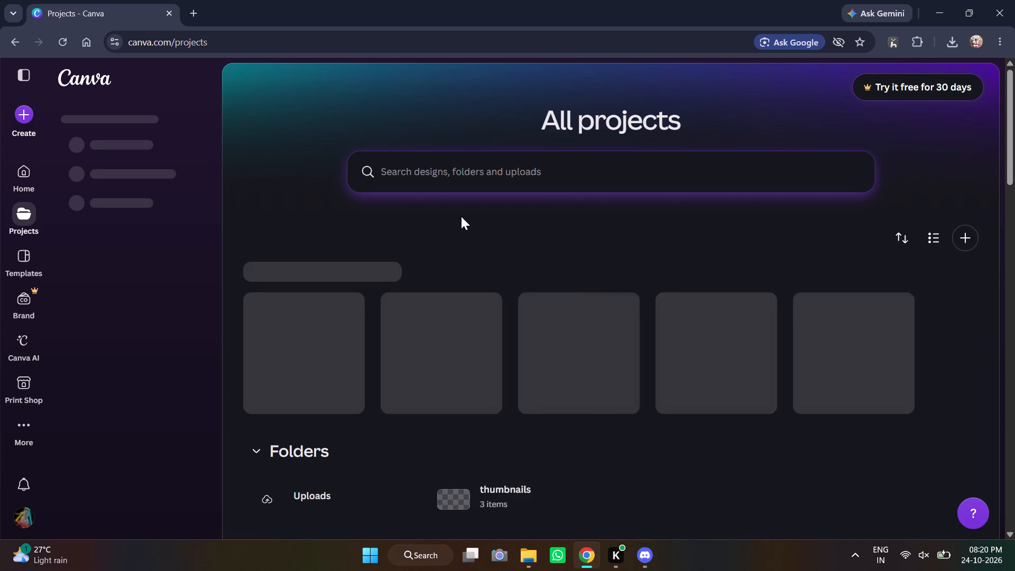
scroll(378, 432, "down", 1)
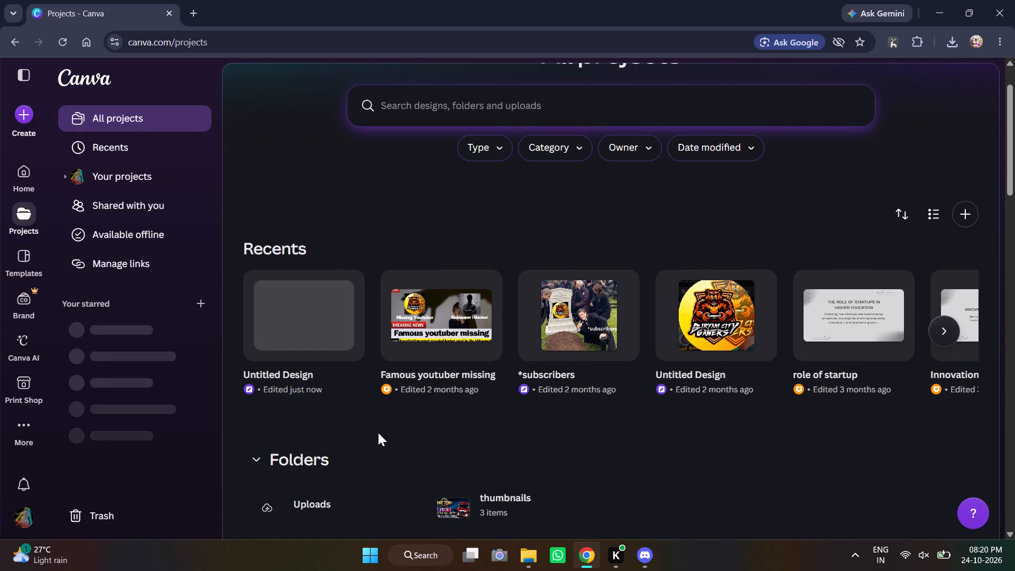
scroll(378, 432, "down", 2)
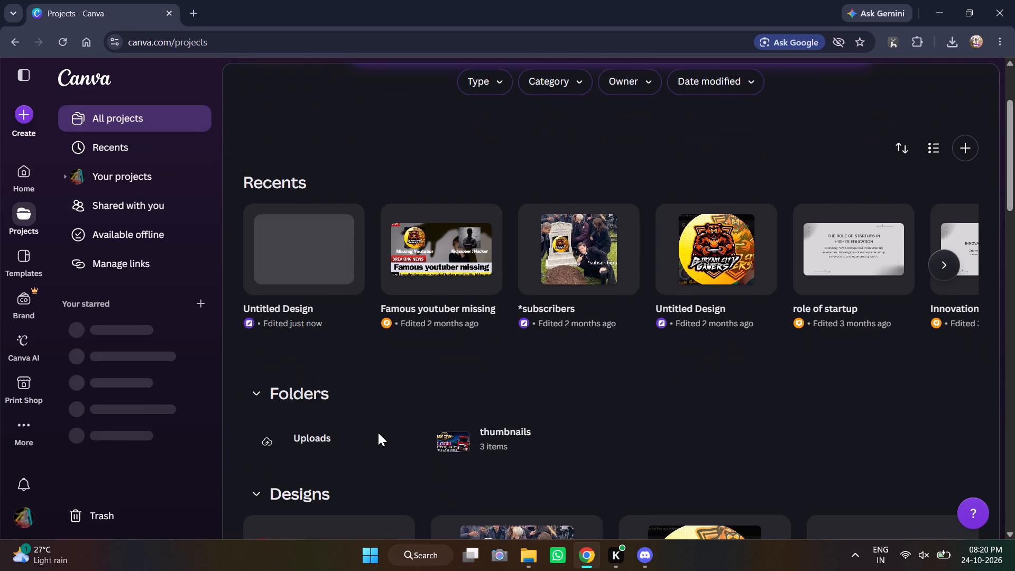
left_click(336, 438)
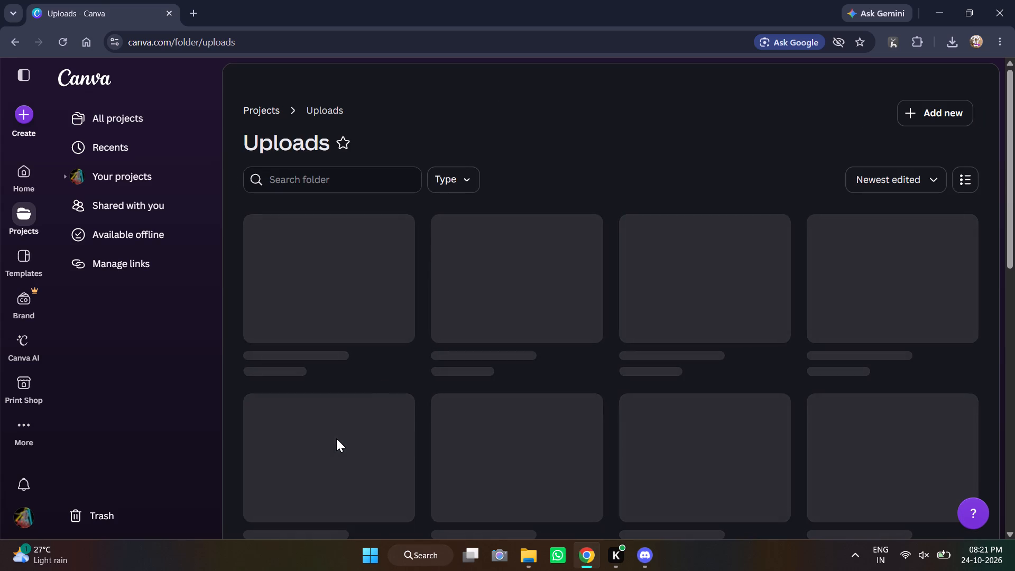
left_click(522, 549)
left_click_drag(241, 338, 582, 550)
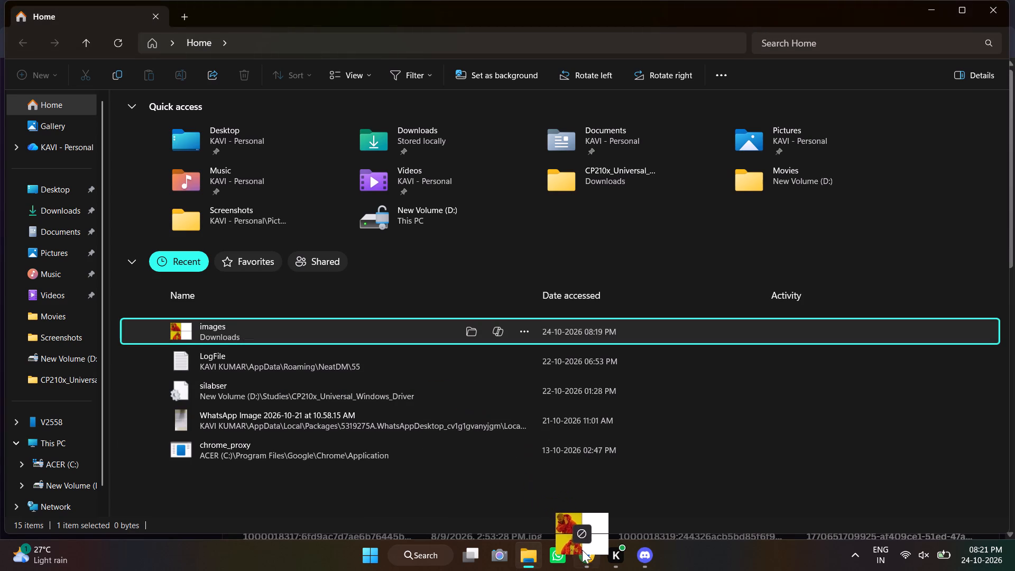
left_click_drag(582, 550, 491, 282)
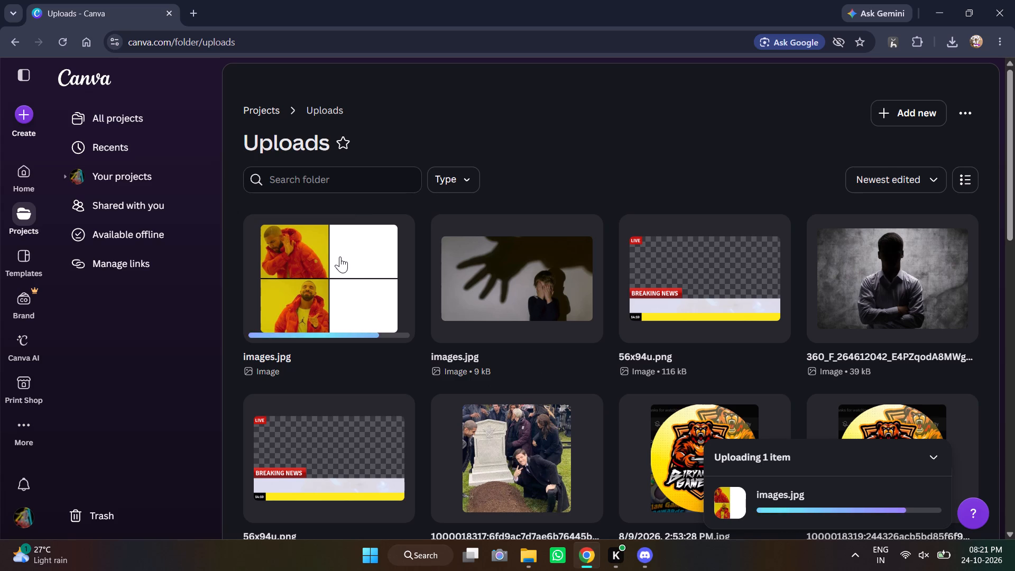
Open the uploaded Drake images.jpg in the editor as a new design and close the leftover image preview tab.
left_click(340, 256)
left_click(340, 256)
left_click(403, 228)
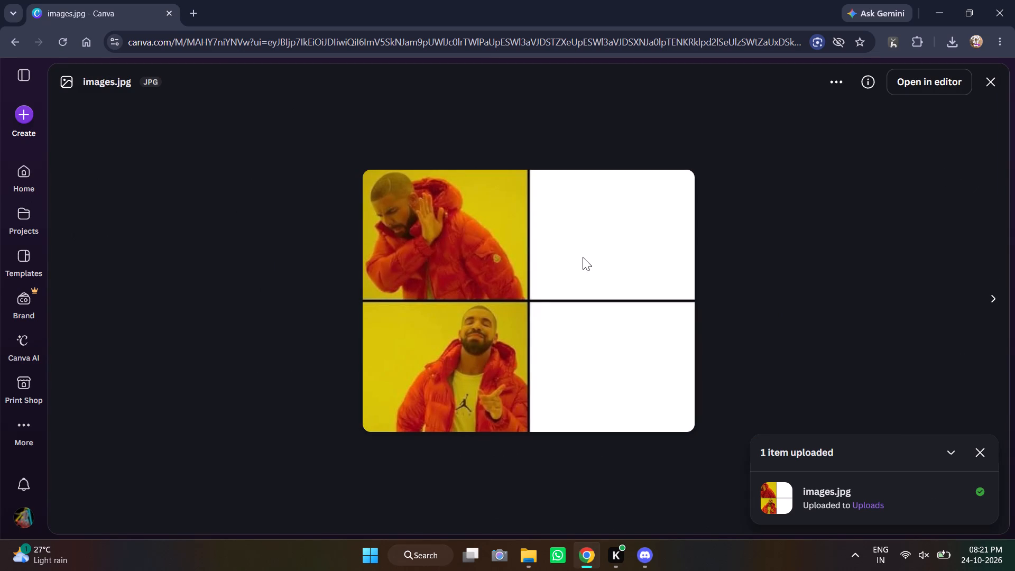
left_click(903, 73)
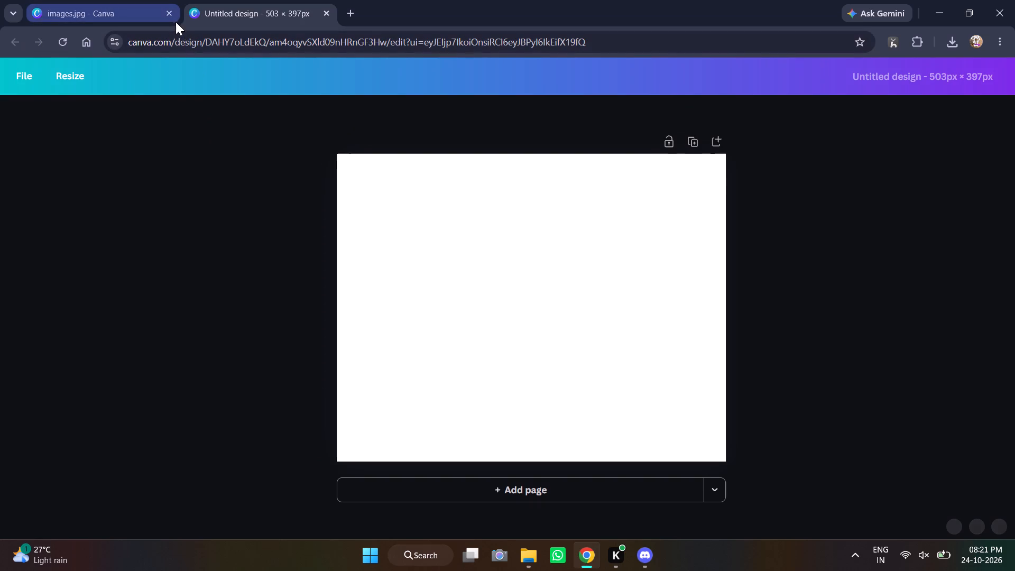
left_click(137, 0)
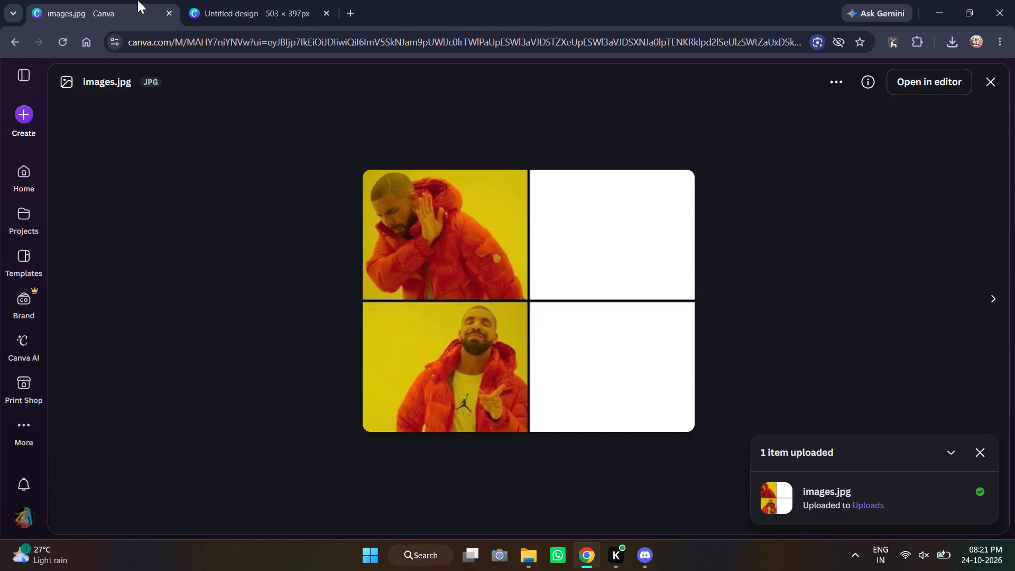
left_click(242, 0)
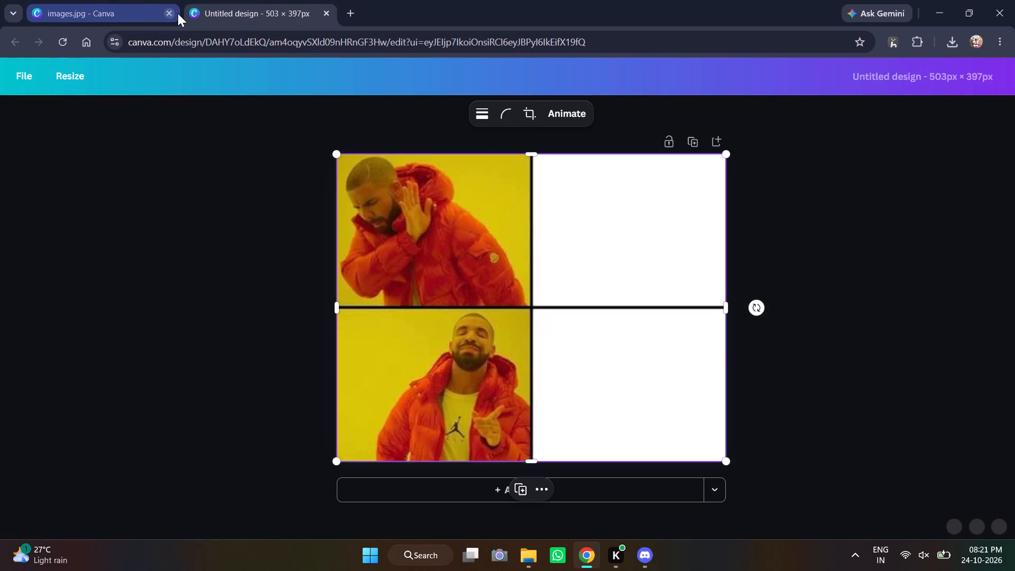
left_click(174, 14)
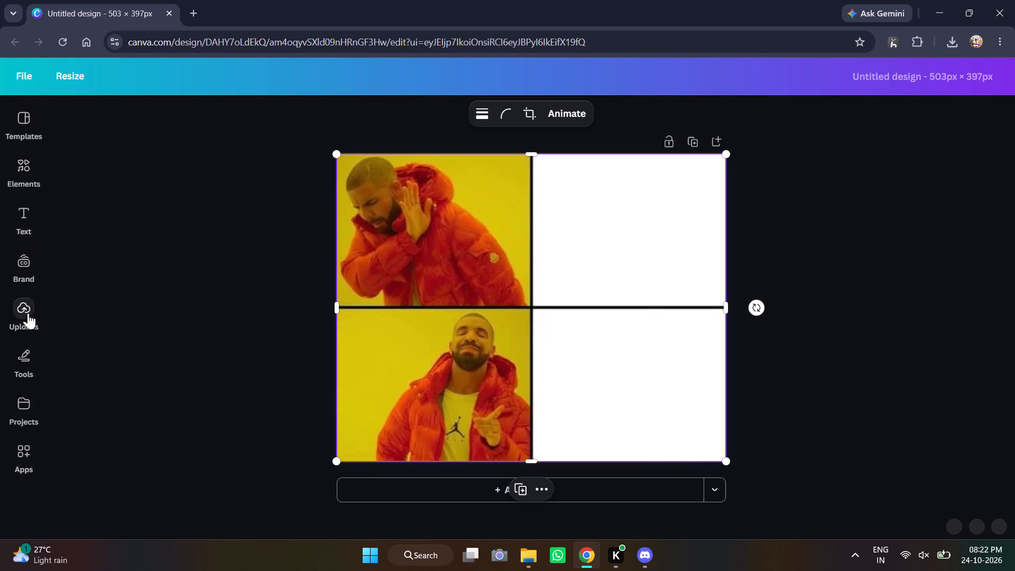
Add the Biryani City Gamers bear logo from the uploaded images to the meme design.
left_click(28, 317)
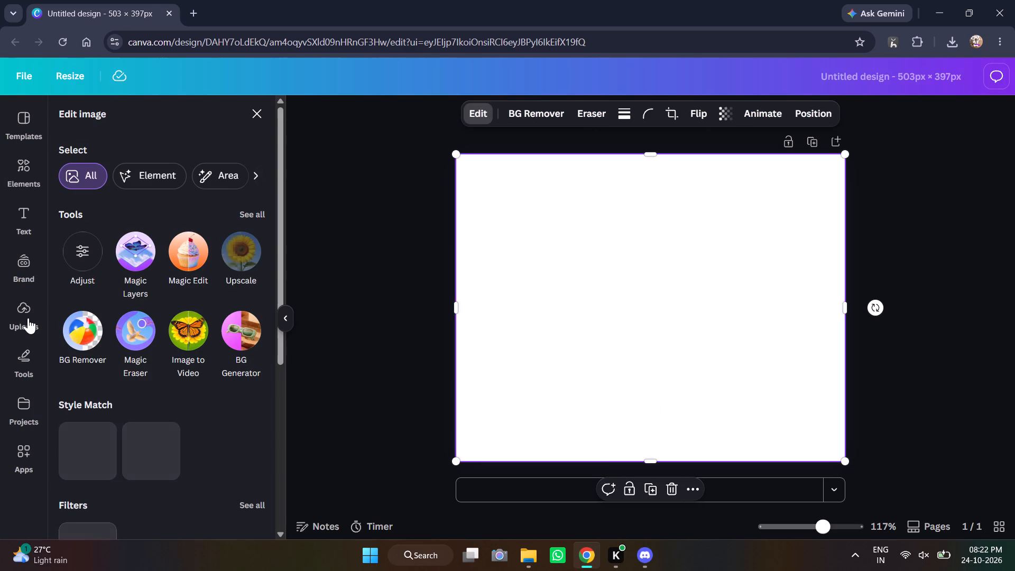
left_click(30, 311)
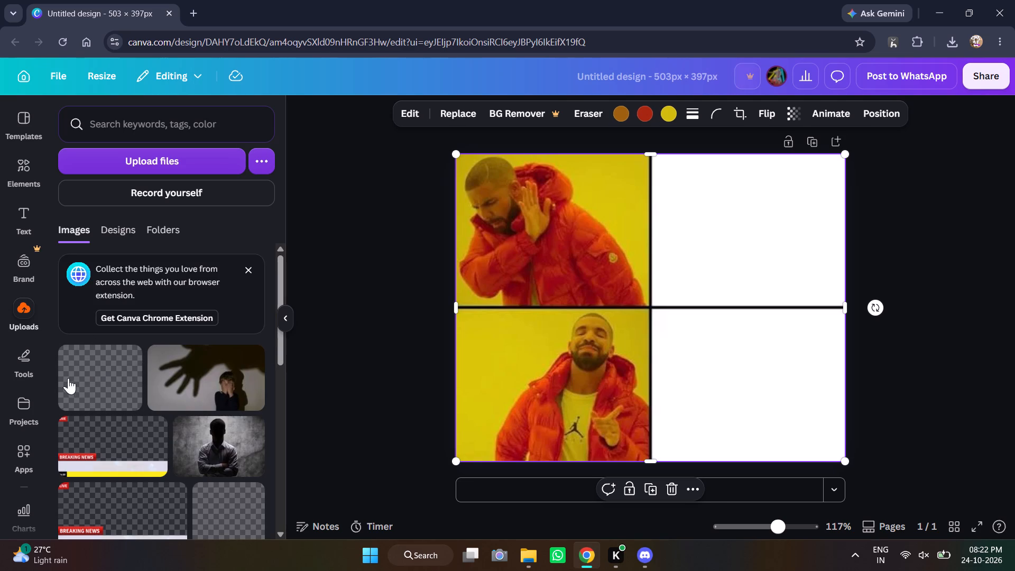
scroll(83, 378, "down", 2)
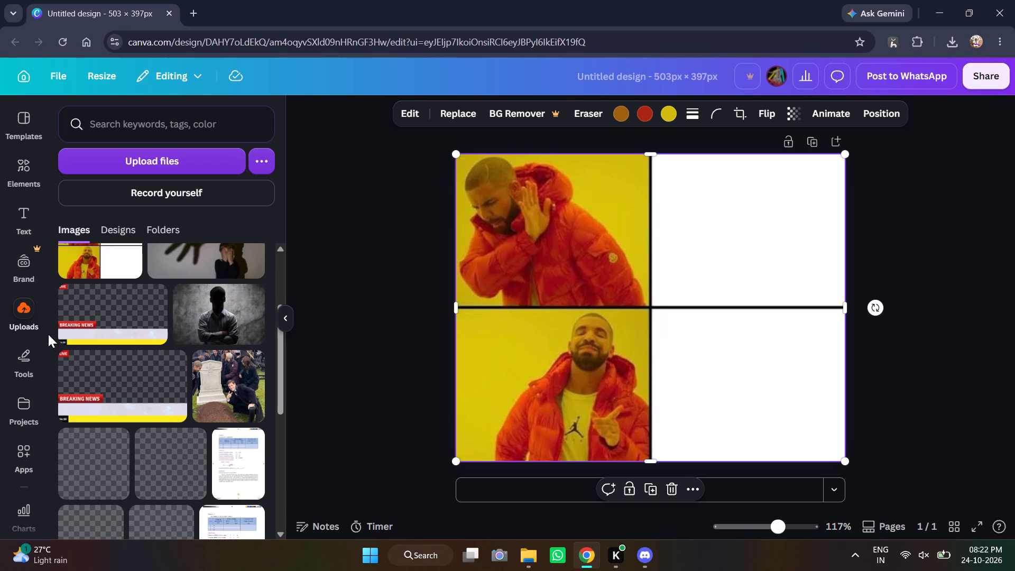
scroll(63, 329, "up", 2)
scroll(67, 328, "down", 3)
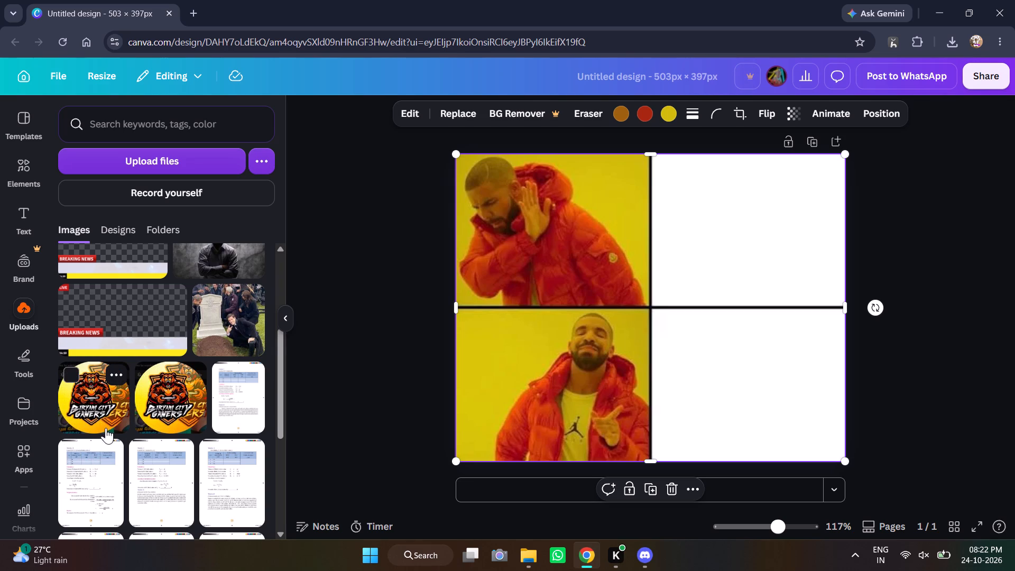
left_click_drag(89, 417, 573, 248)
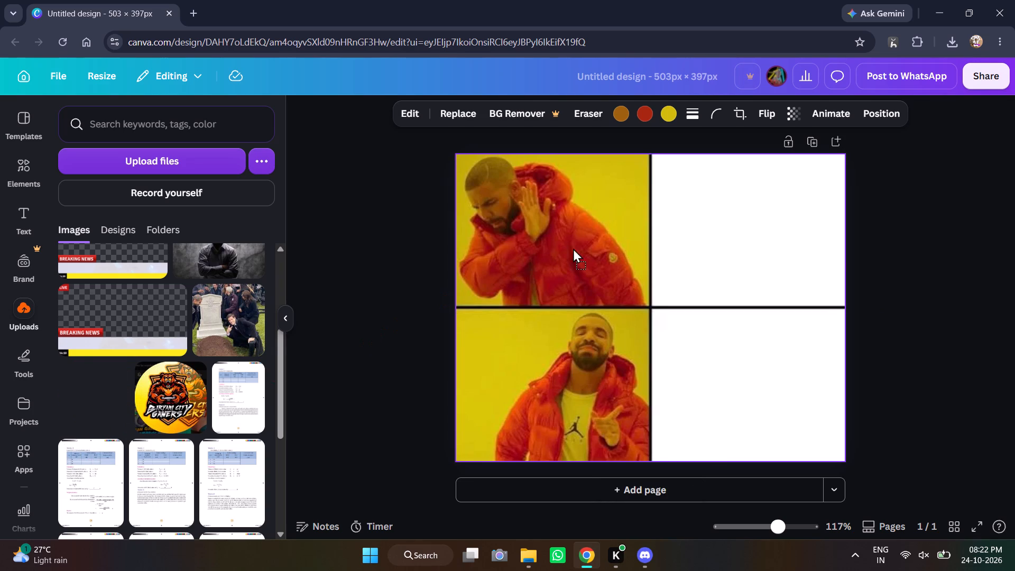
left_click_drag(573, 248, 585, 246)
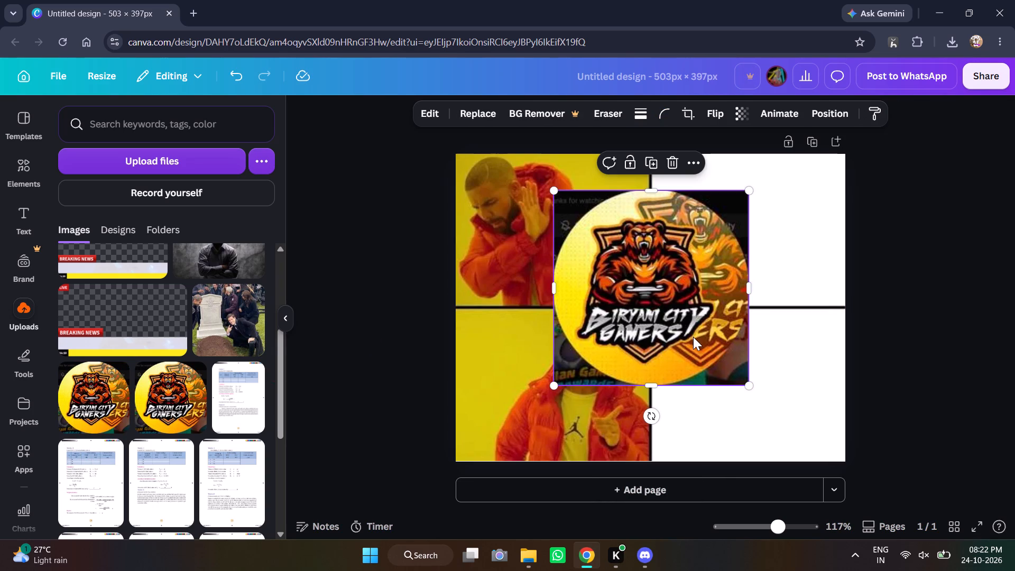
Shrink the bear logo to head size and place it over Drake's face in the upper frame.
left_click_drag(749, 386, 618, 236)
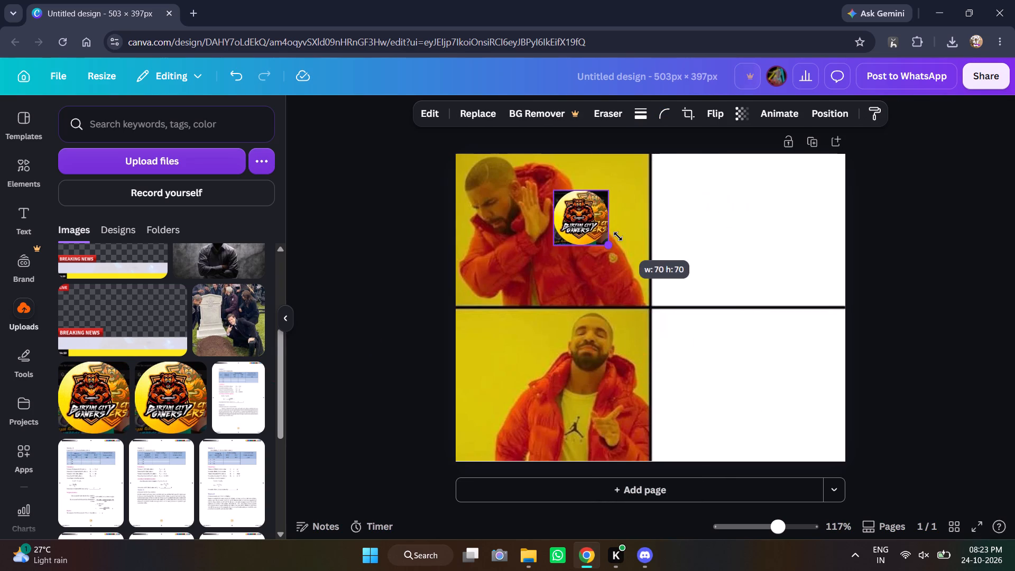
left_click_drag(618, 236, 633, 250)
left_click_drag(581, 225, 484, 189)
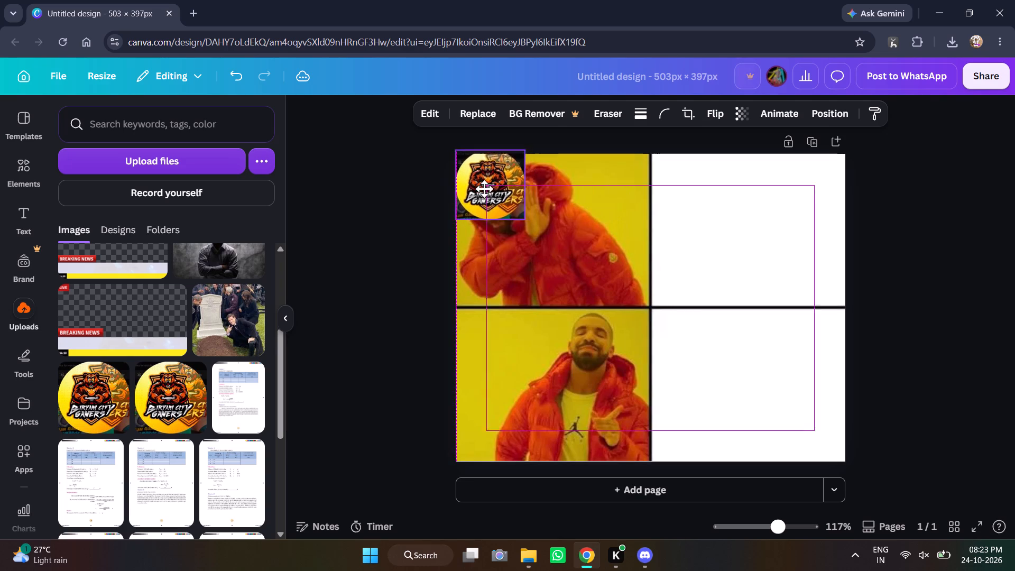
left_click_drag(484, 189, 482, 198)
left_click_drag(523, 231, 509, 219)
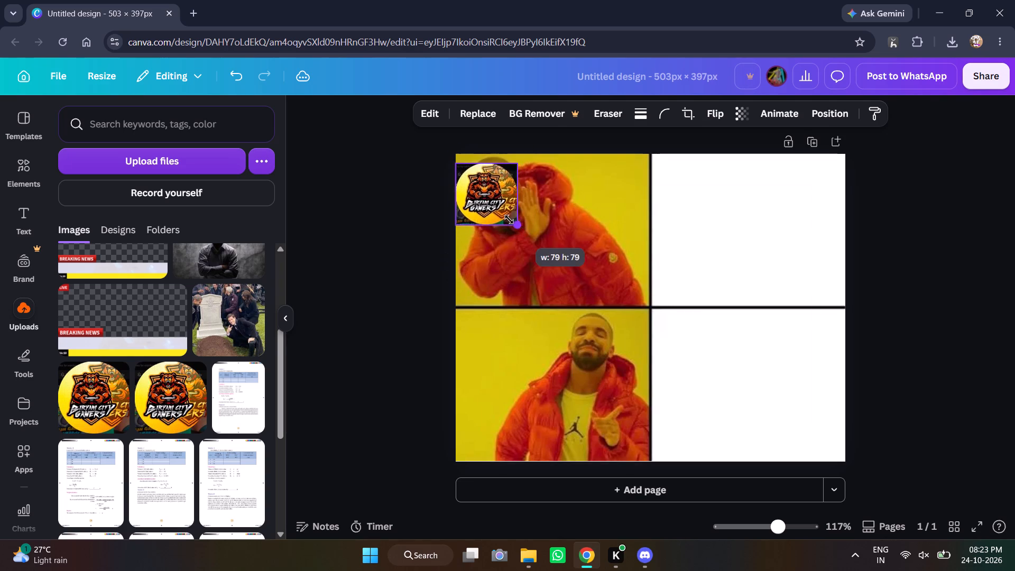
left_click_drag(509, 219, 509, 214)
left_click_drag(475, 187, 487, 196)
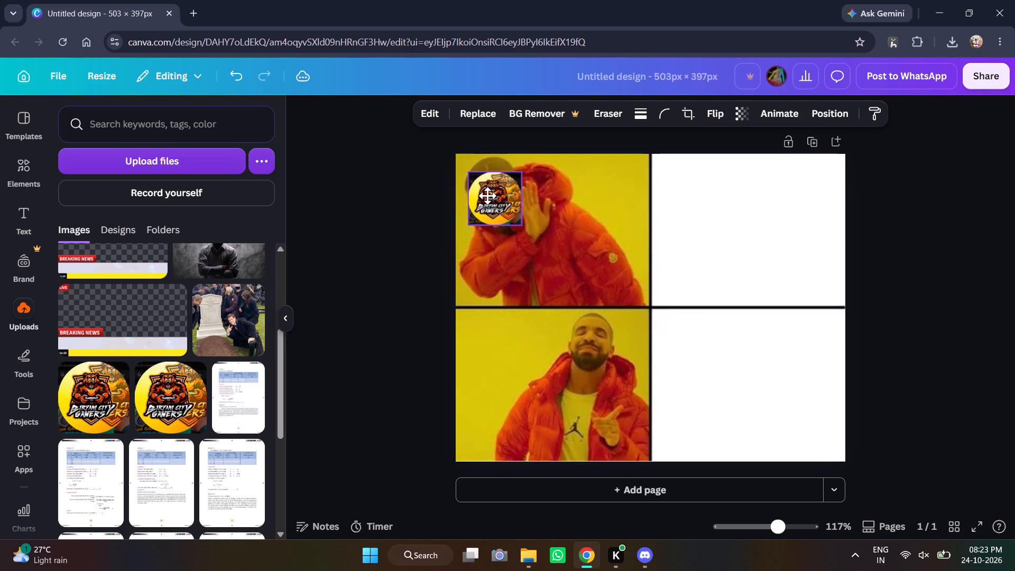
left_click_drag(487, 196, 483, 192)
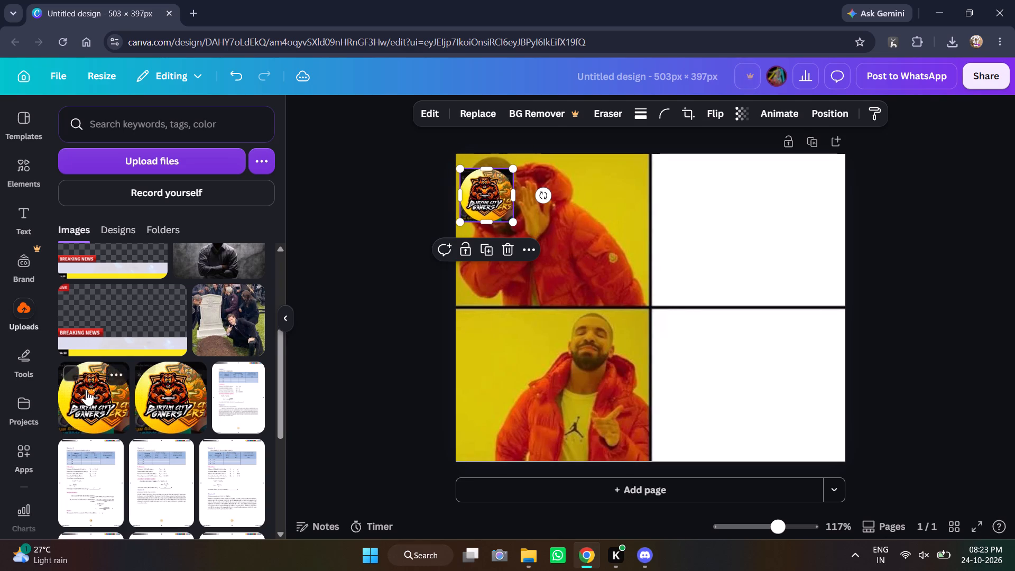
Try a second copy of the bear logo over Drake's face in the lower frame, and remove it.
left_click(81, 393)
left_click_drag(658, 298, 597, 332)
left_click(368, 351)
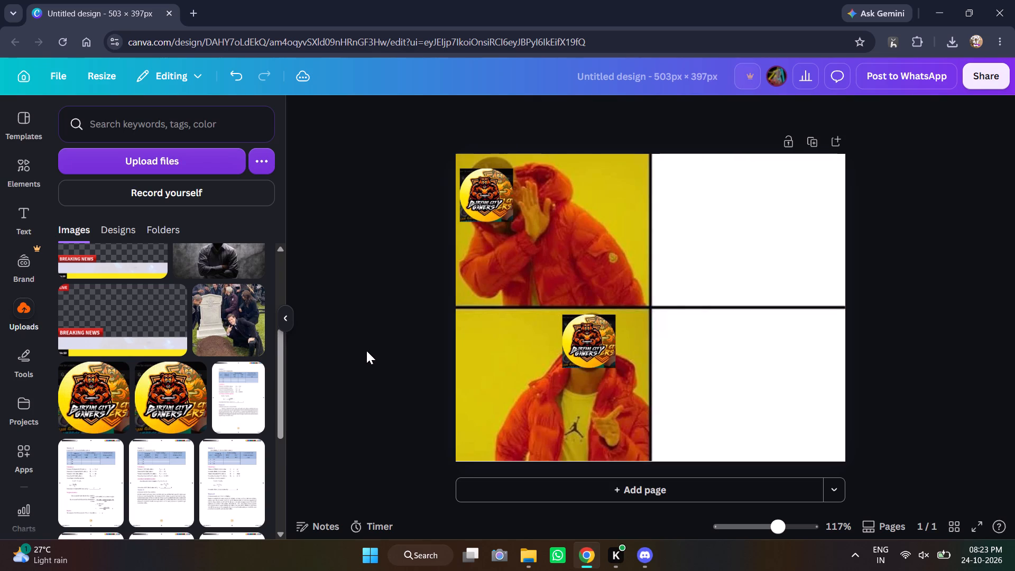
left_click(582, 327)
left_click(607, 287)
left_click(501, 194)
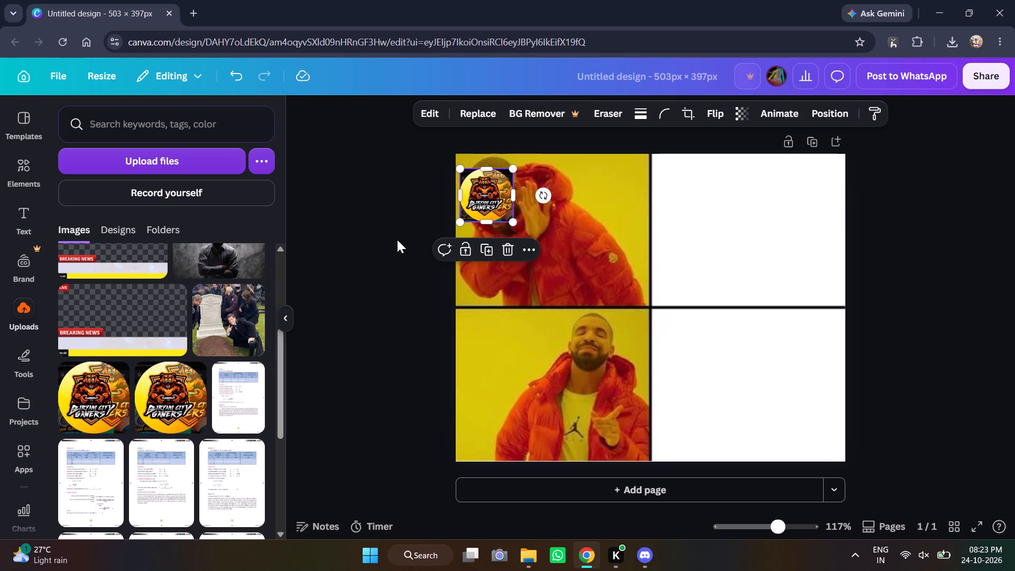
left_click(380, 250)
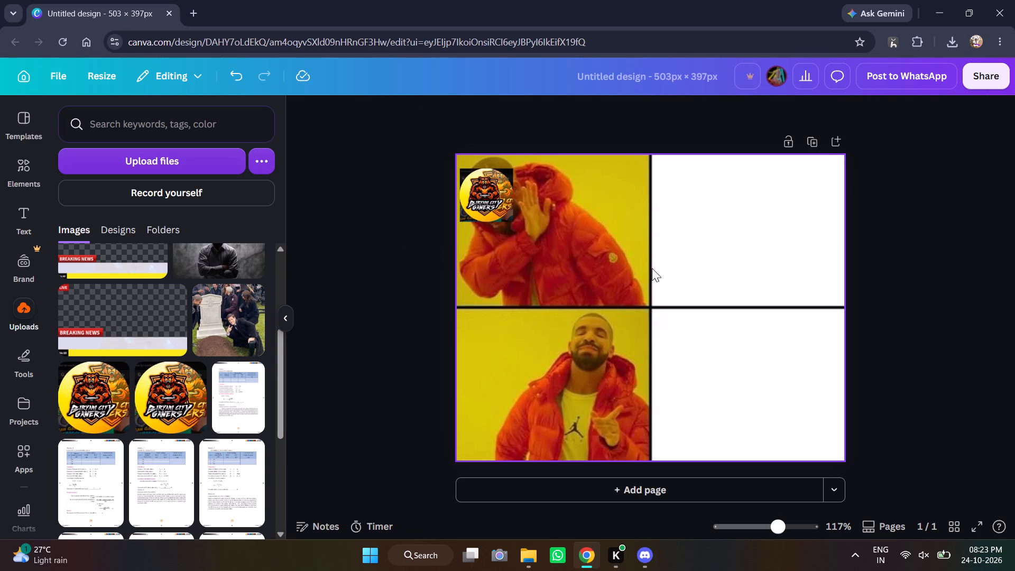
Add a second bear logo from the uploads and place it over Drake's face in the lower frame.
left_click(112, 411)
left_click_drag(661, 303, 634, 326)
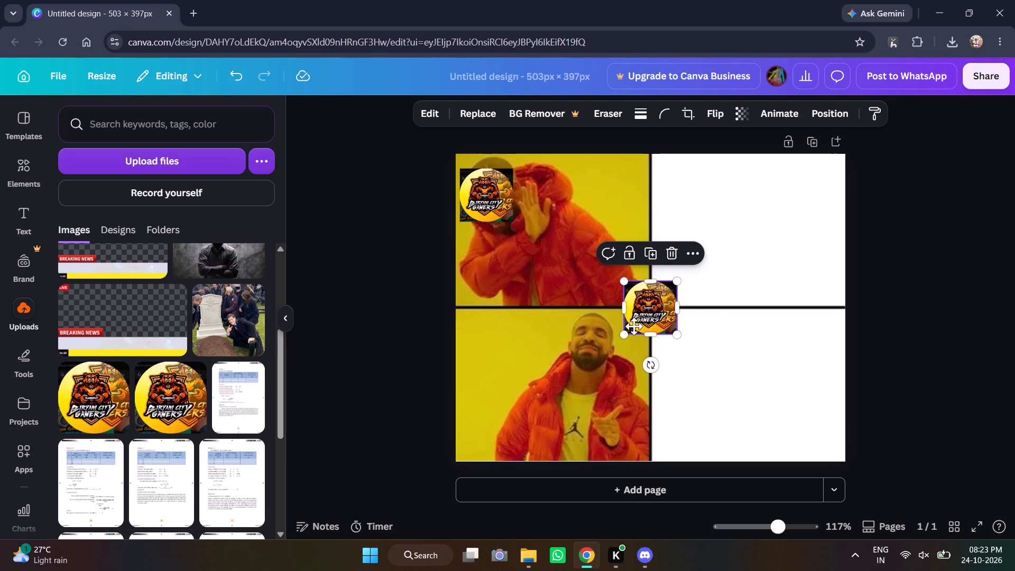
left_click_drag(634, 326, 597, 339)
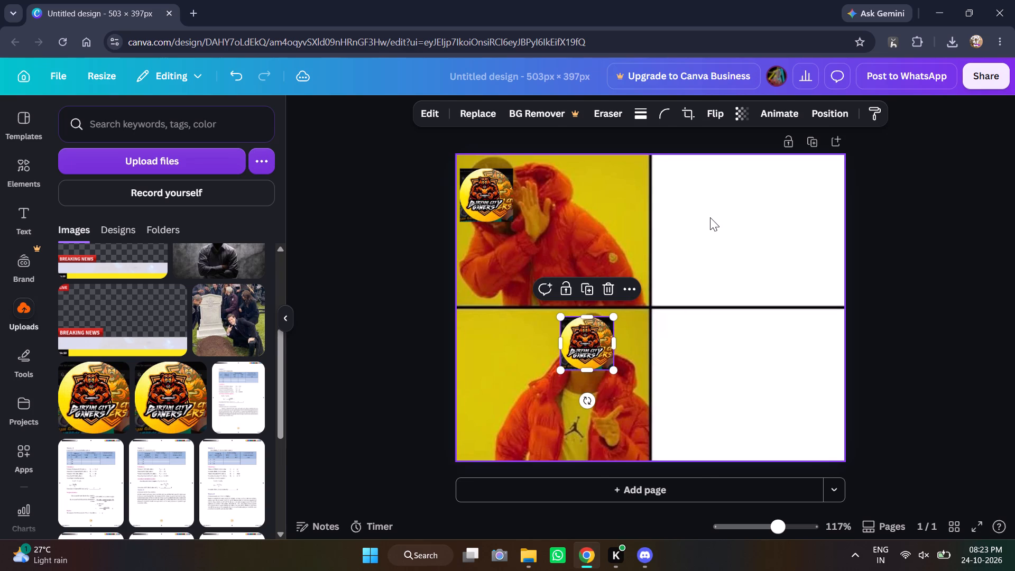
left_click(710, 217)
Shift the upper bear logo slightly so that it covers Drake's face better.
left_click(33, 235)
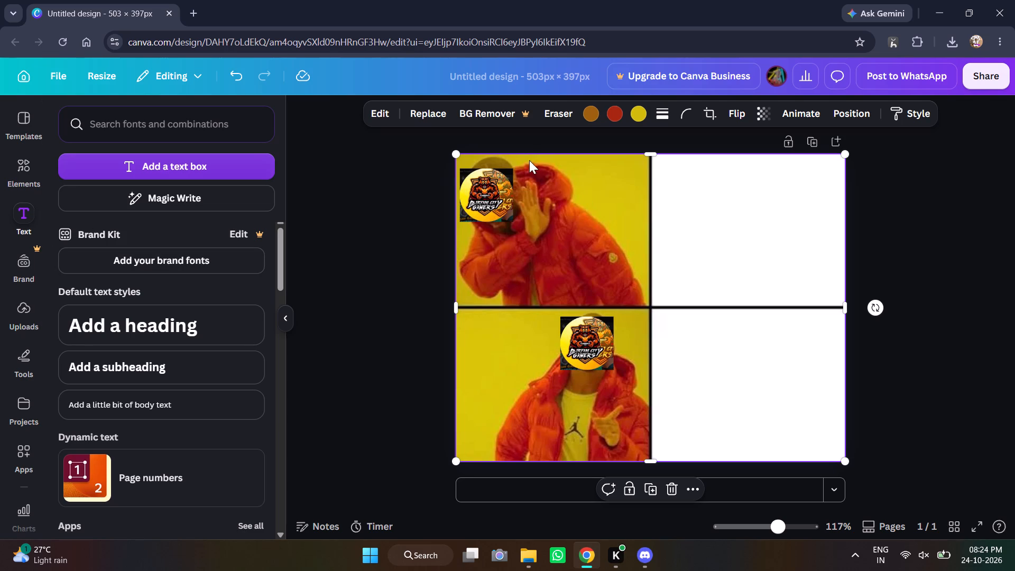
left_click_drag(486, 197, 495, 199)
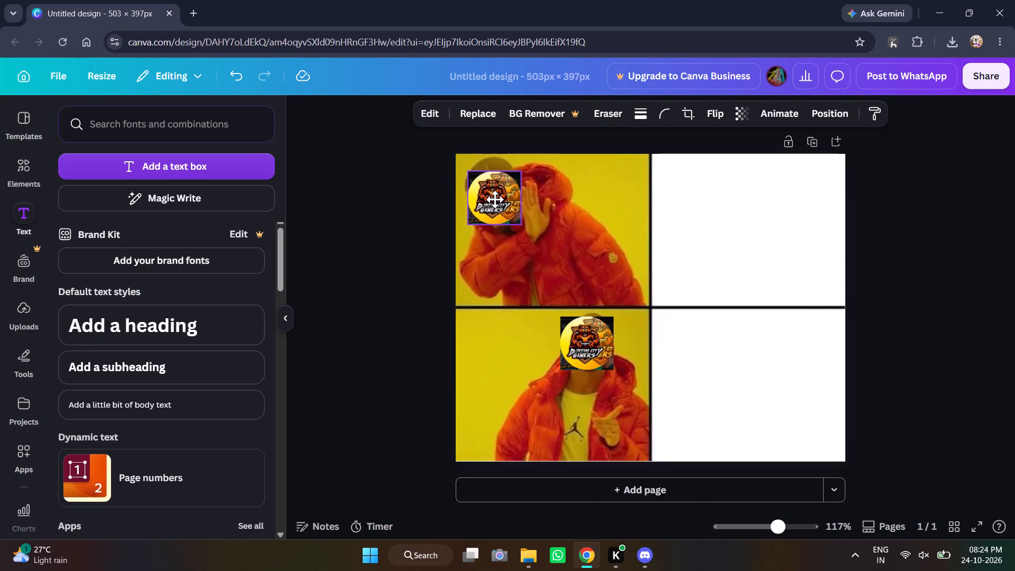
left_click_drag(495, 199, 492, 199)
Add a heading text box, widen it to about half the canvas, and enter the caption "Let's do daily live".
left_click(124, 333)
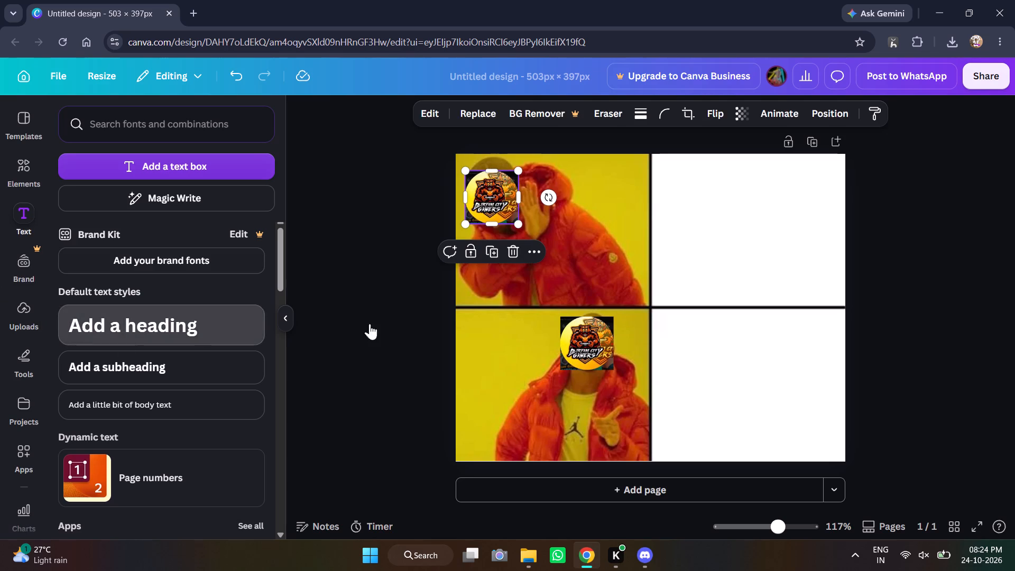
left_click(515, 336)
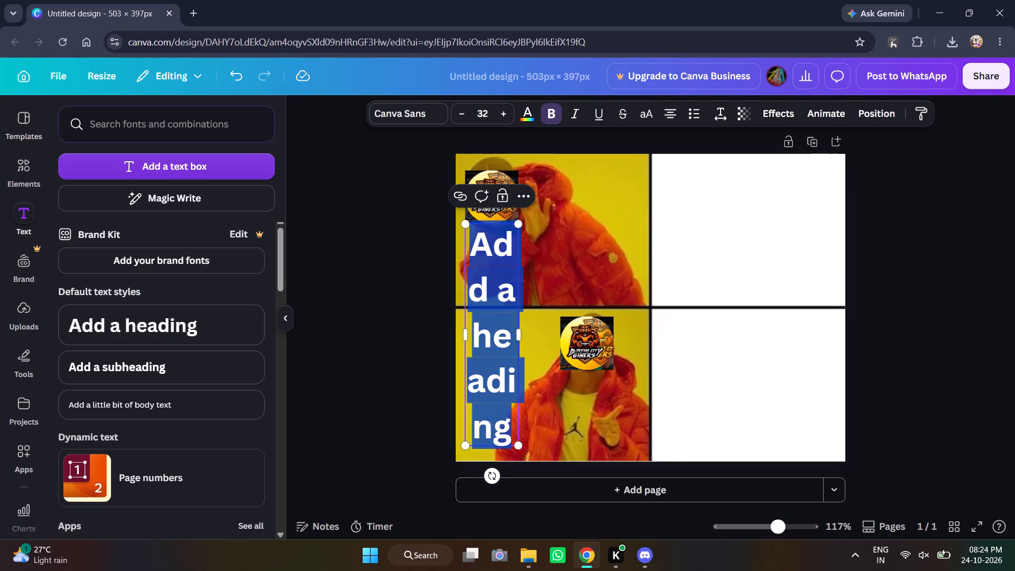
left_click_drag(521, 336, 678, 331)
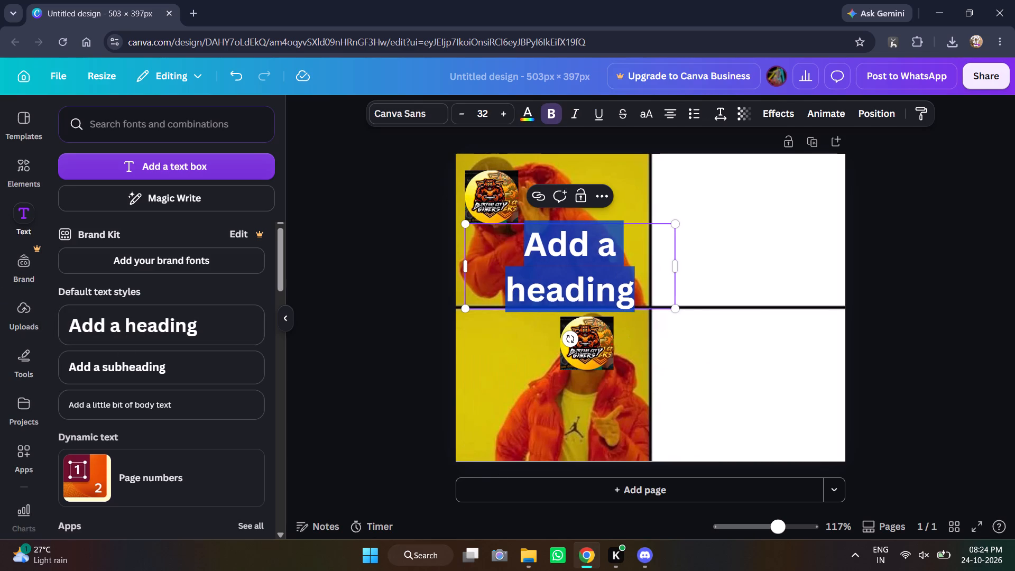
key("shift+l")
type("et's")
key("space")
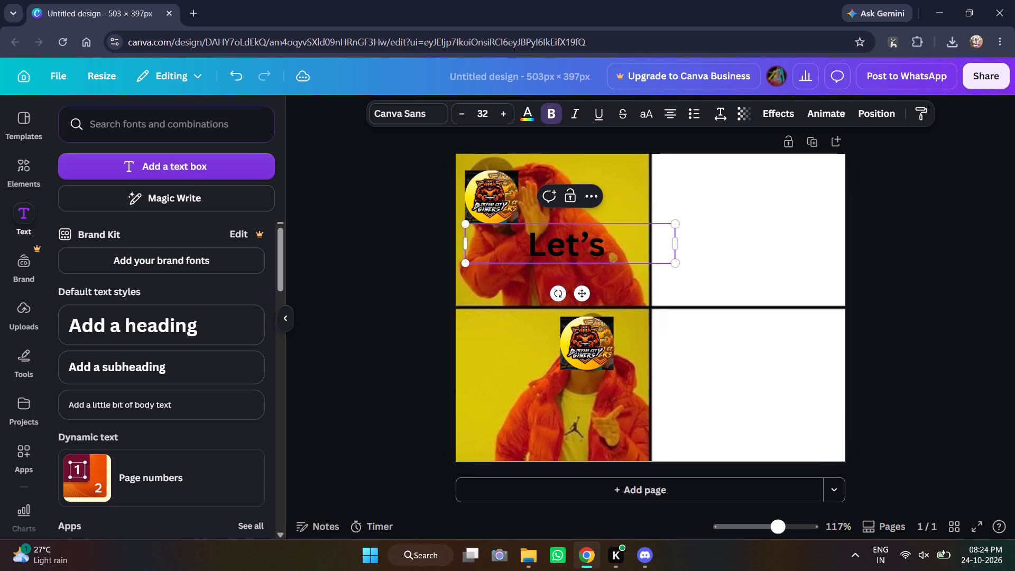
type("do")
key("space")
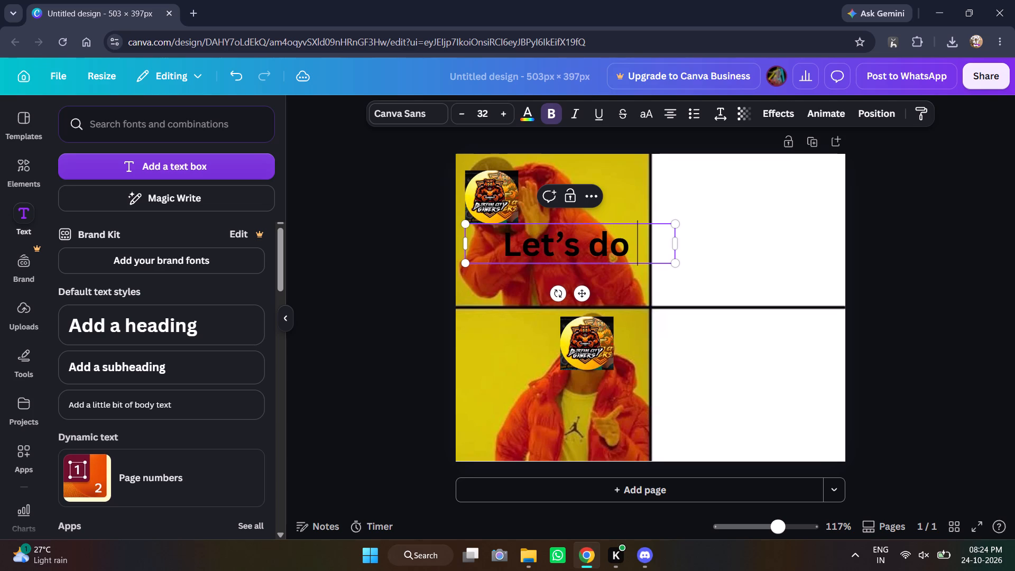
type("dai")
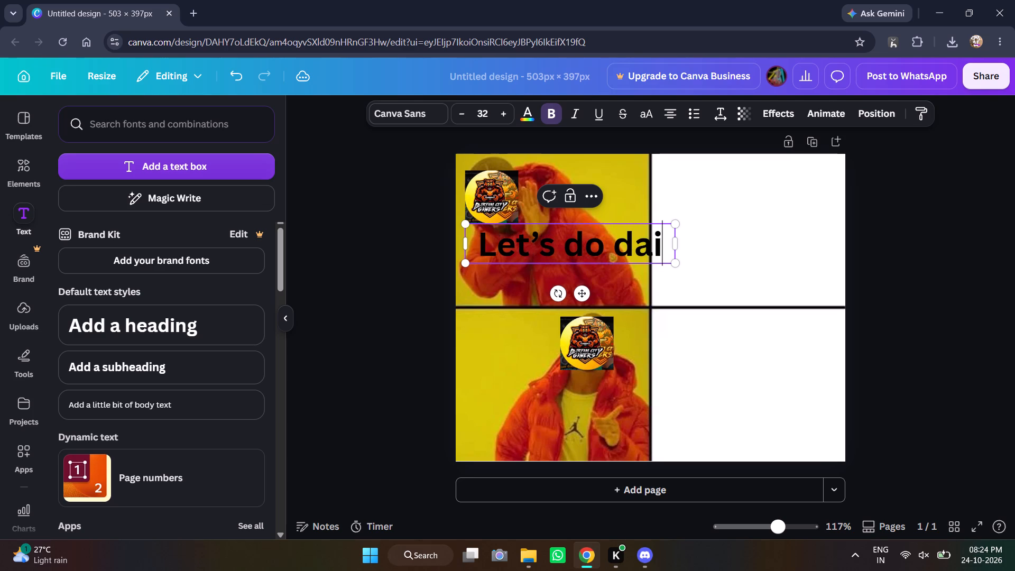
key("l")
type("y liv")
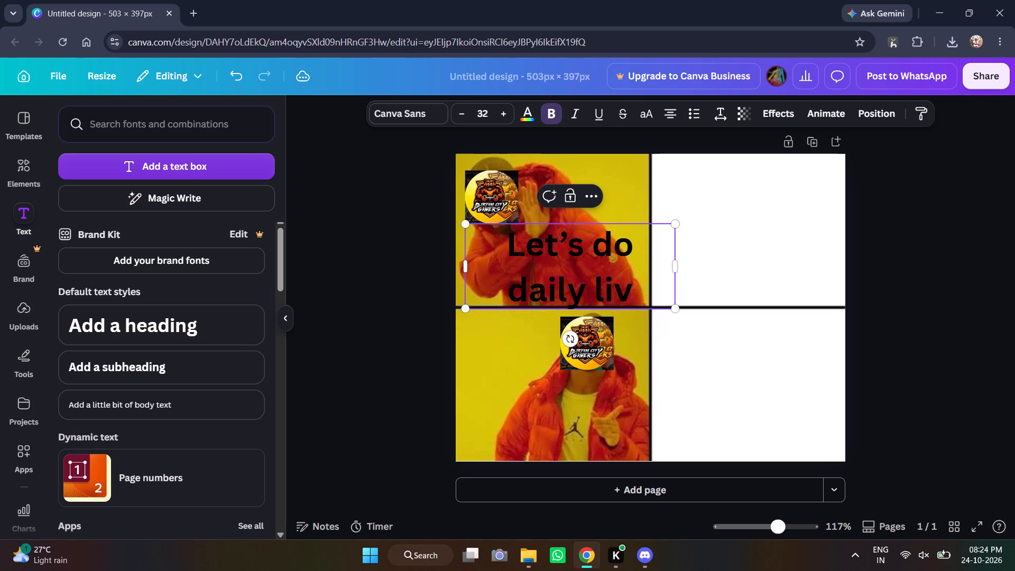
key("e")
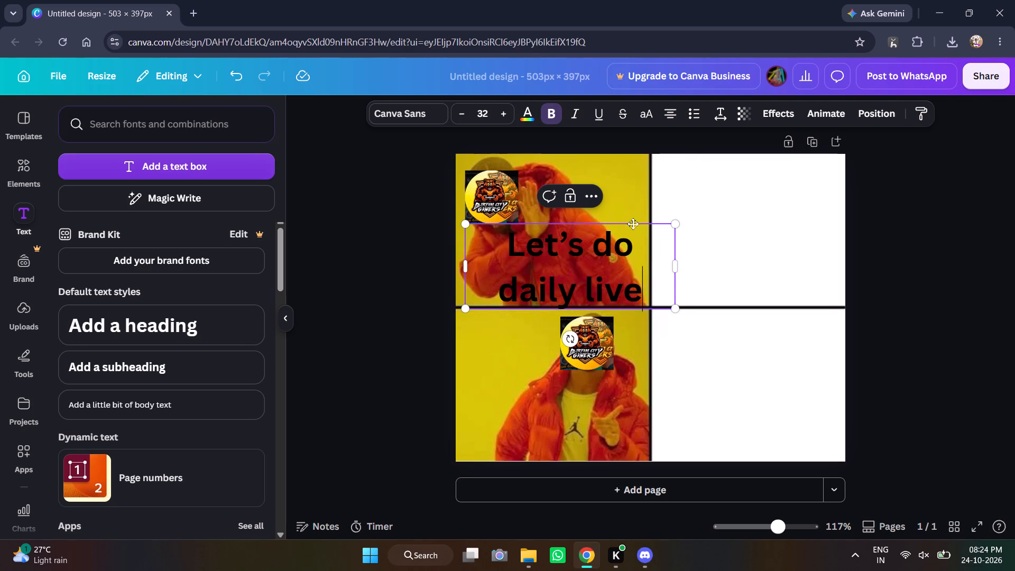
Move the "Let's do daily live" caption into the upper white frame beside Drake's rejecting pose.
left_click_drag(615, 222, 783, 192)
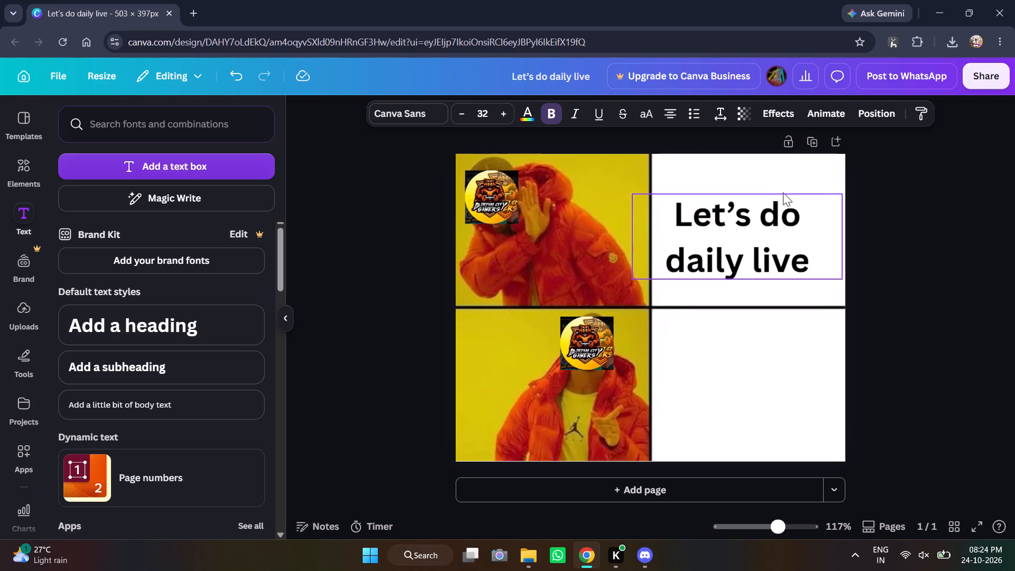
left_click_drag(783, 192, 791, 182)
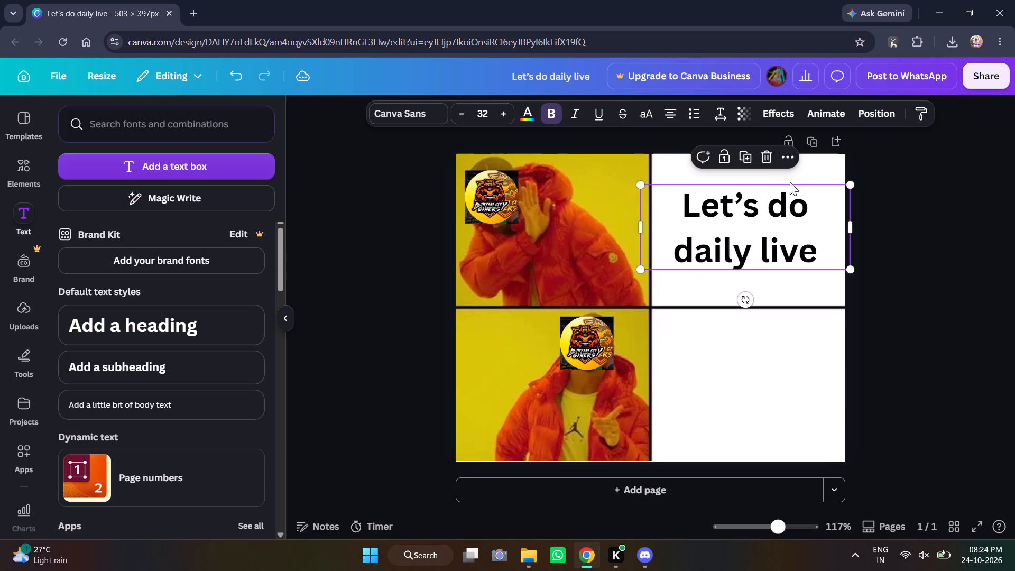
Insert an asterisk at the start of the upper caption so it reads "*Let's do daily live".
left_click(683, 195)
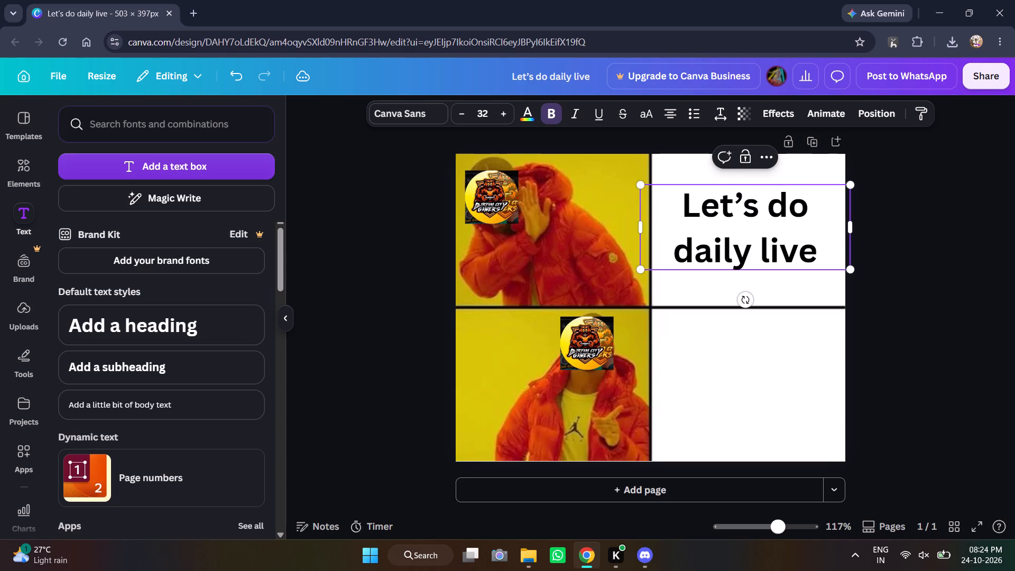
key("shift+asterisk")
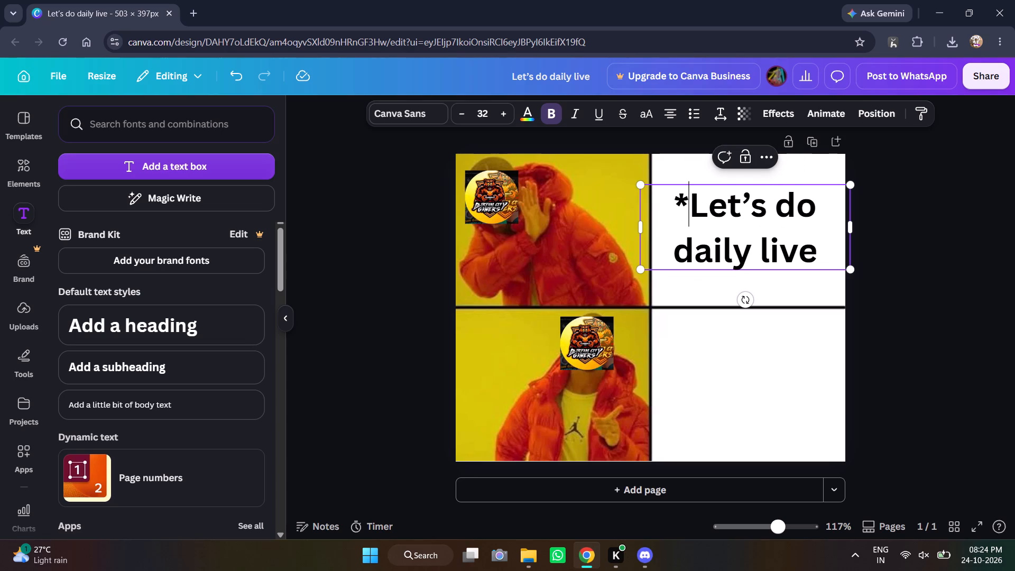
left_click(748, 384)
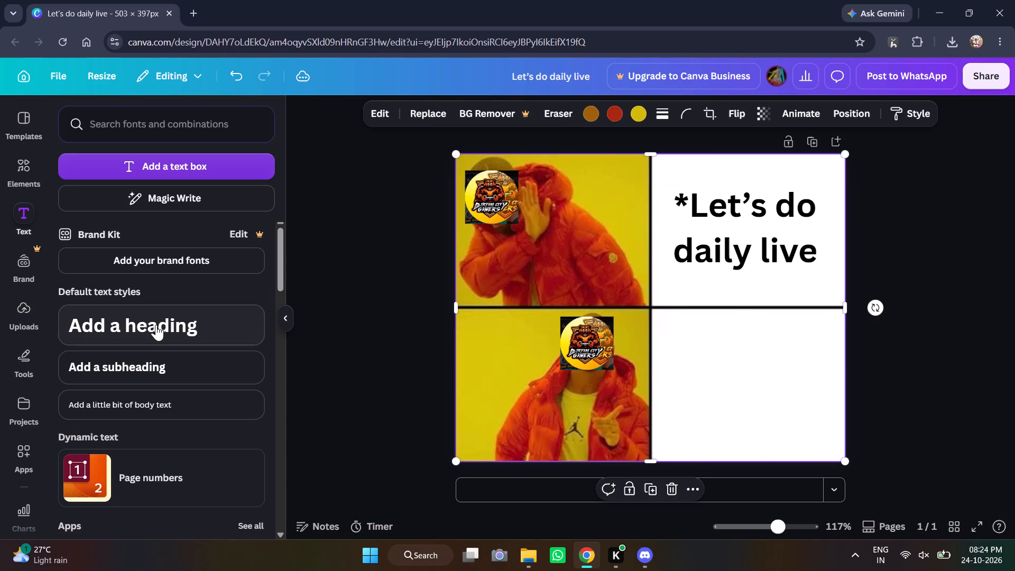
Add a second heading with the caption "do 2 live and vanishes for 2 weeks then come again like nothing happened".
left_click(155, 326)
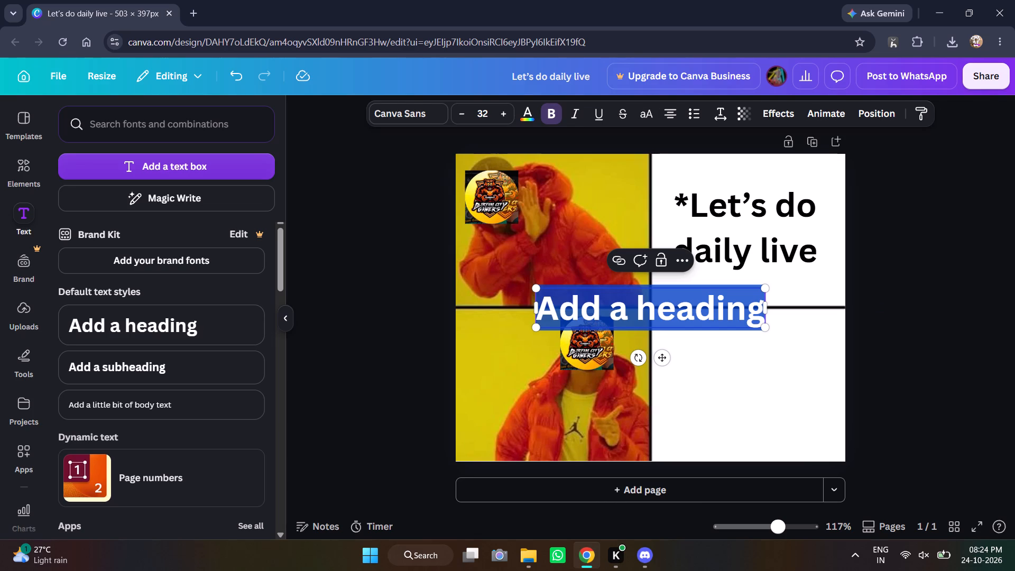
type("do")
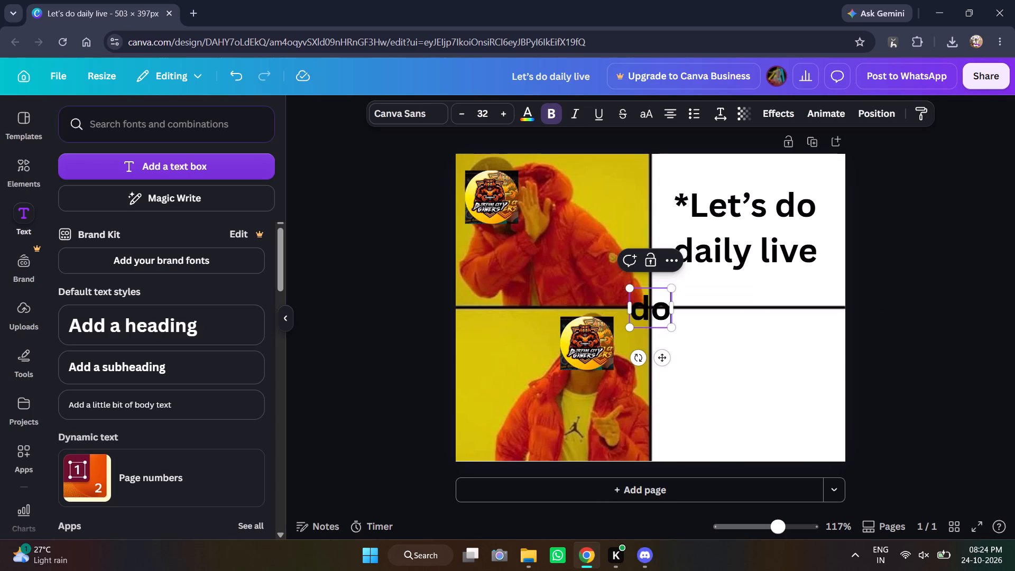
key("space")
type("2 live")
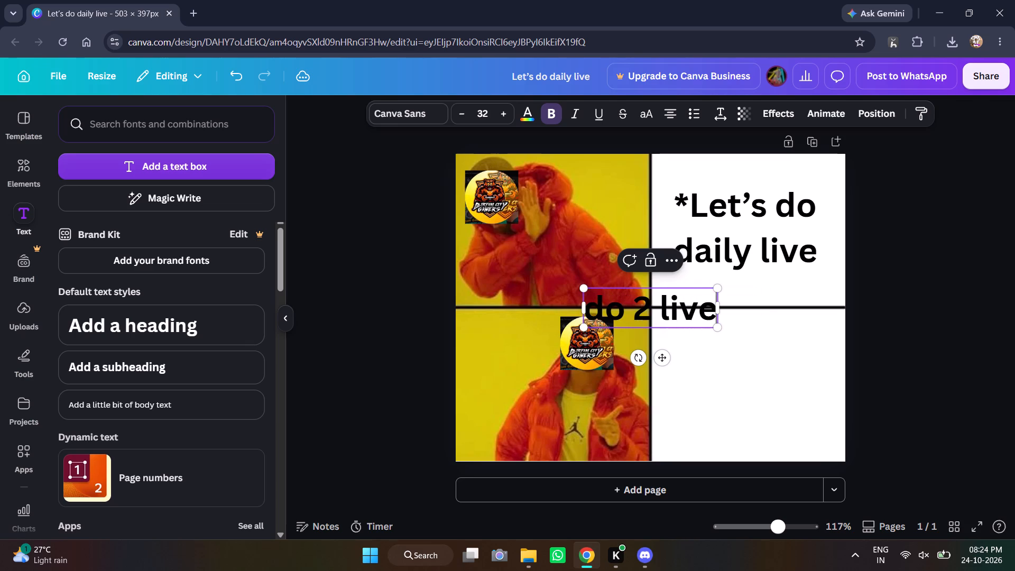
key("space")
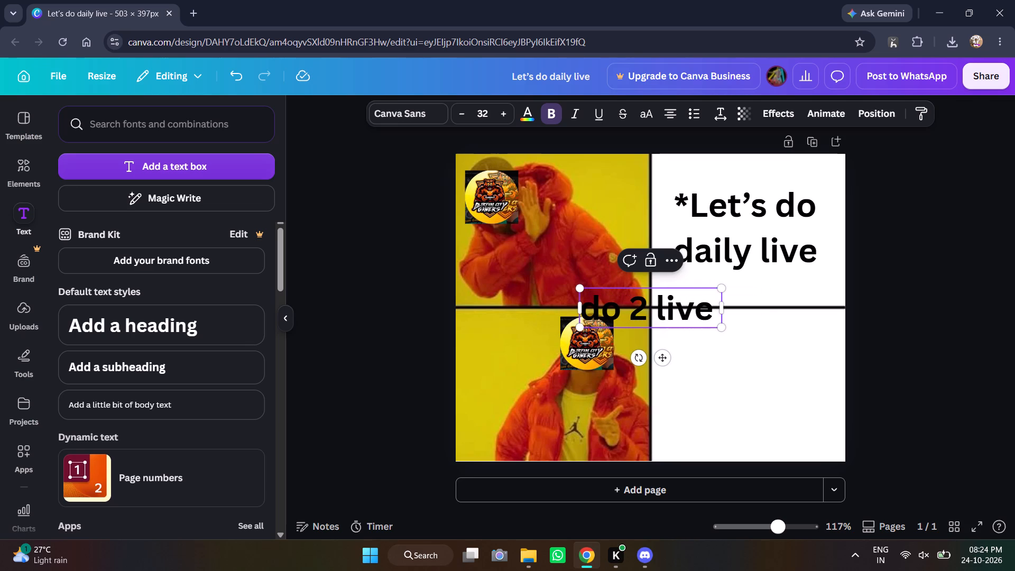
type("and")
key("space")
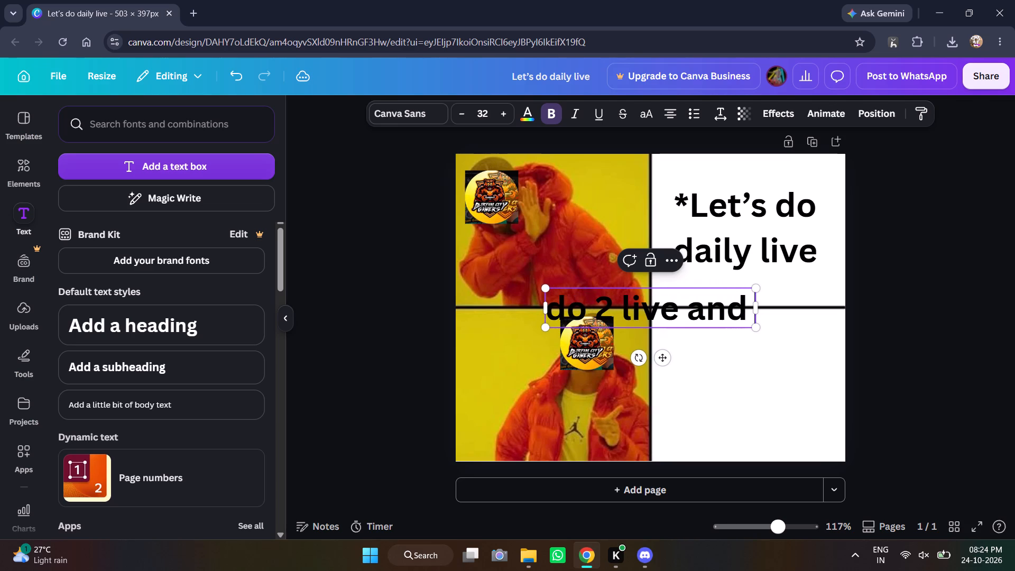
type("van")
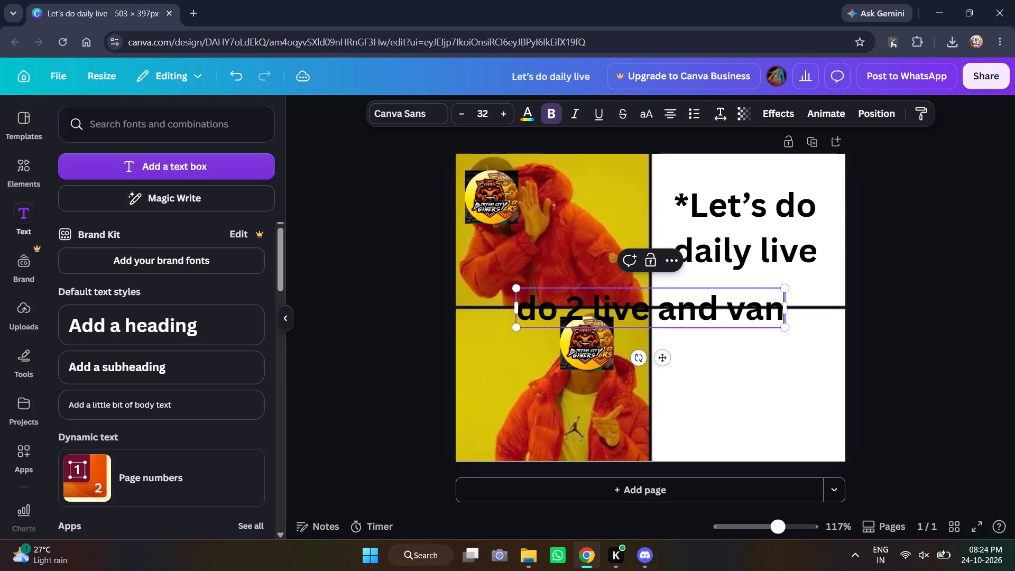
type("is")
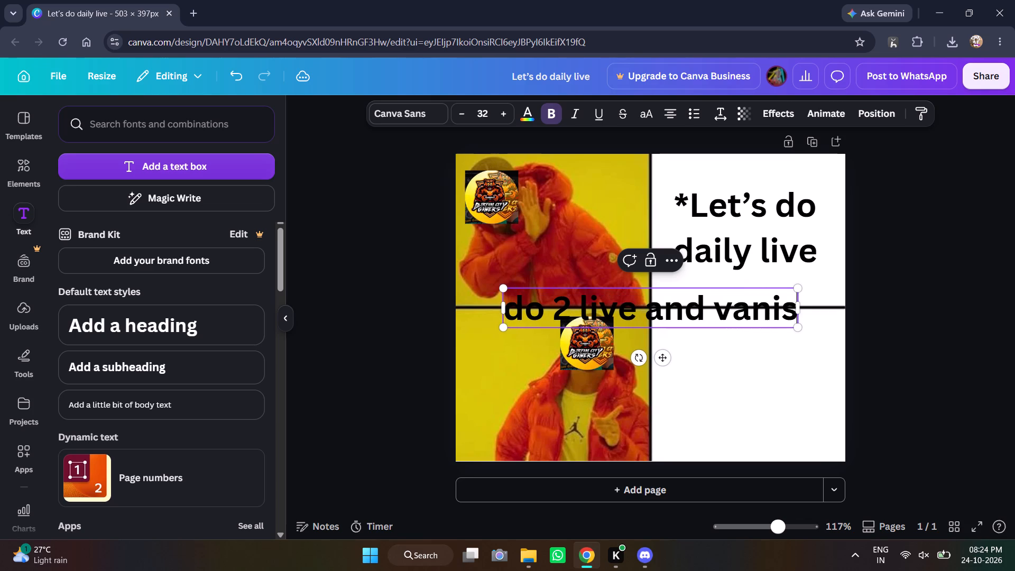
key("h")
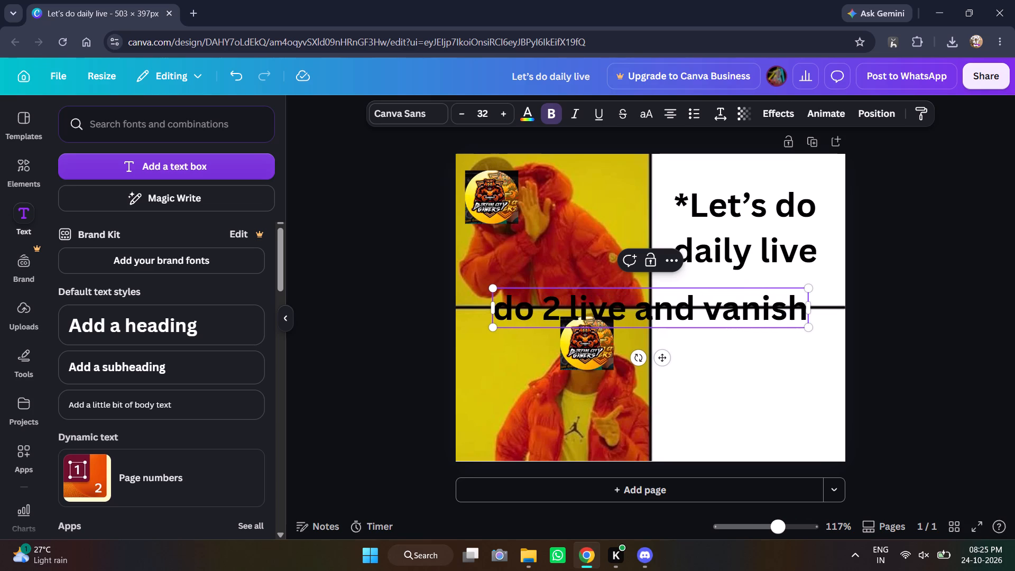
type("es")
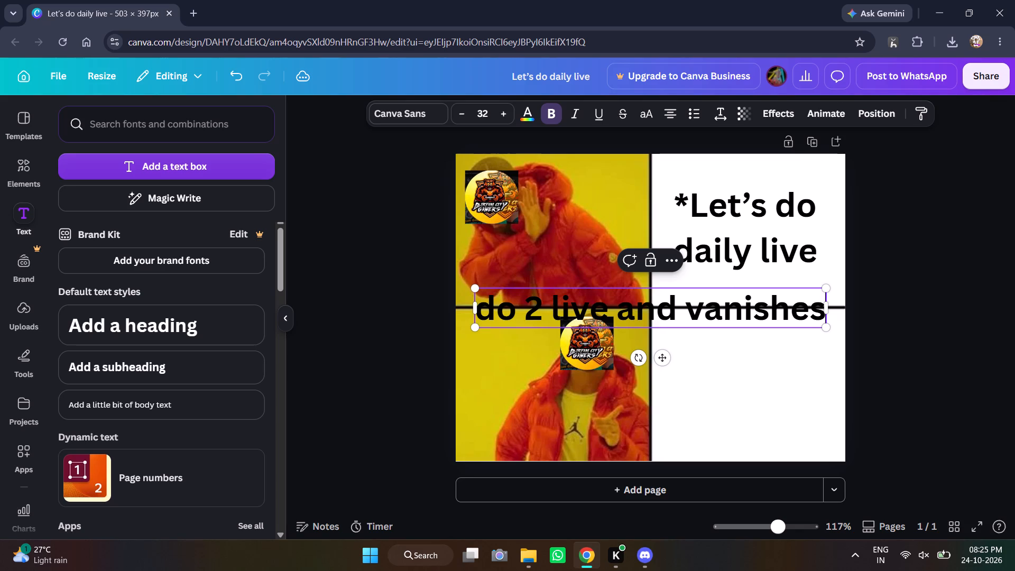
key("space")
type("for 2 weeks")
key("space")
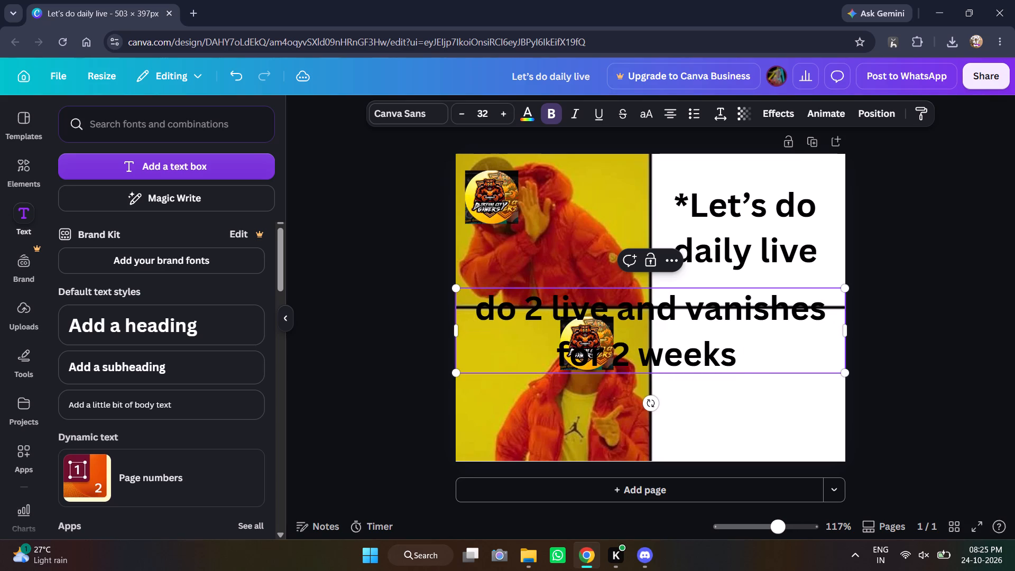
type("then")
key("space")
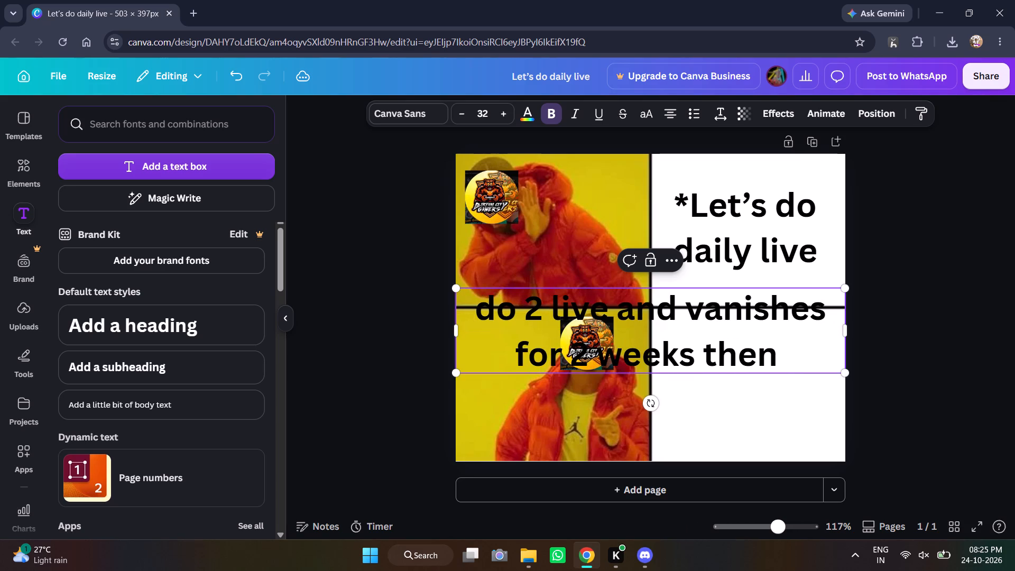
type("come again like ni")
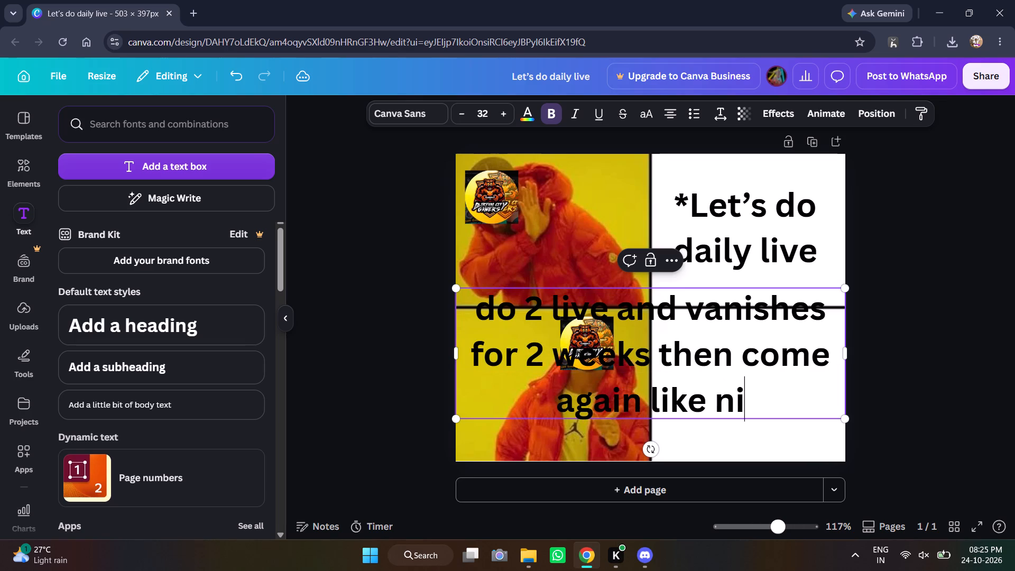
key("BackSpace")
type("othing")
key("space")
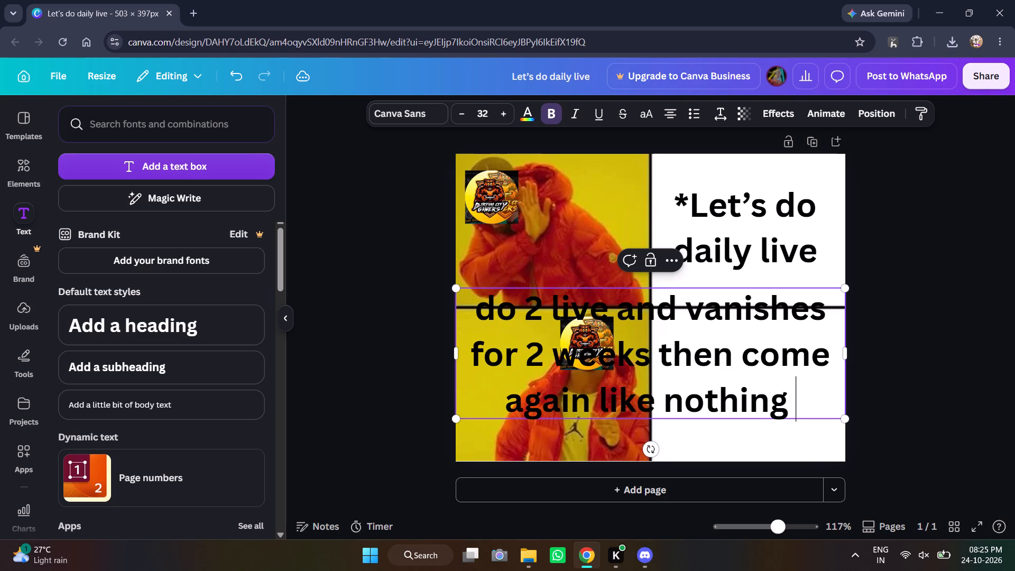
type("hh")
key("BackSpace")
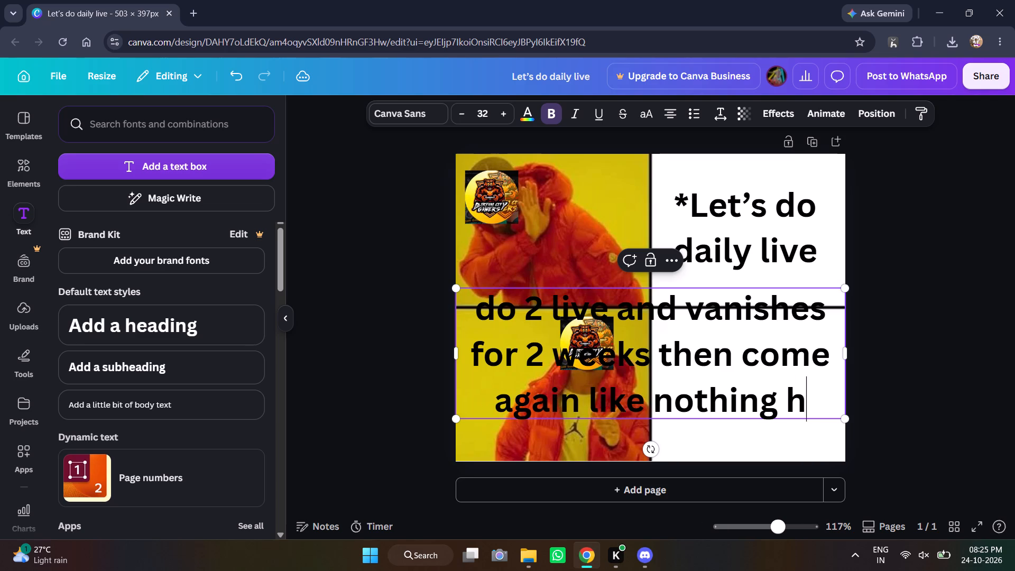
type("appened")
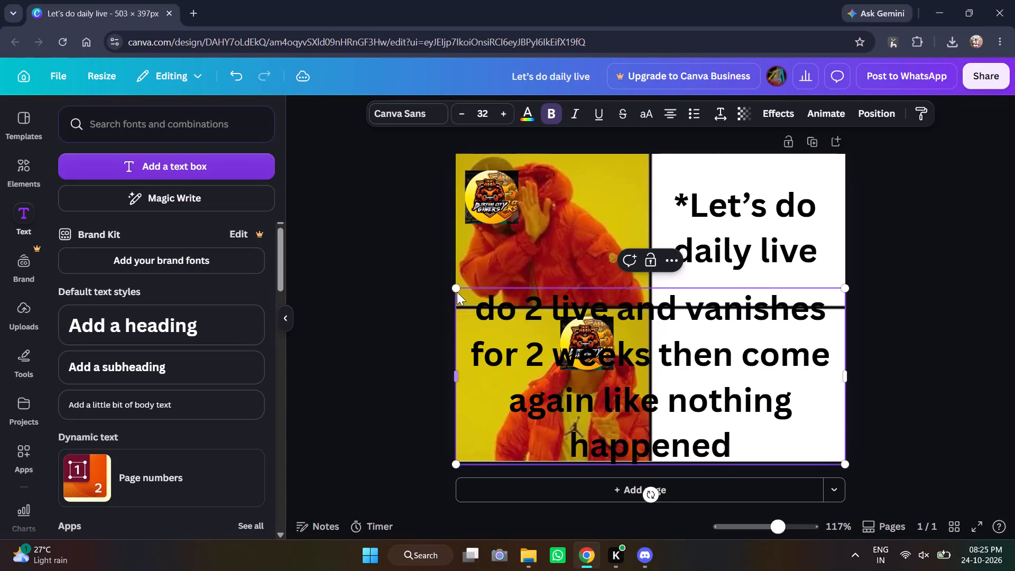
Scale the second caption down to a font size of about 15.3 so it fits inside the lower white frame.
left_click_drag(457, 289, 667, 368)
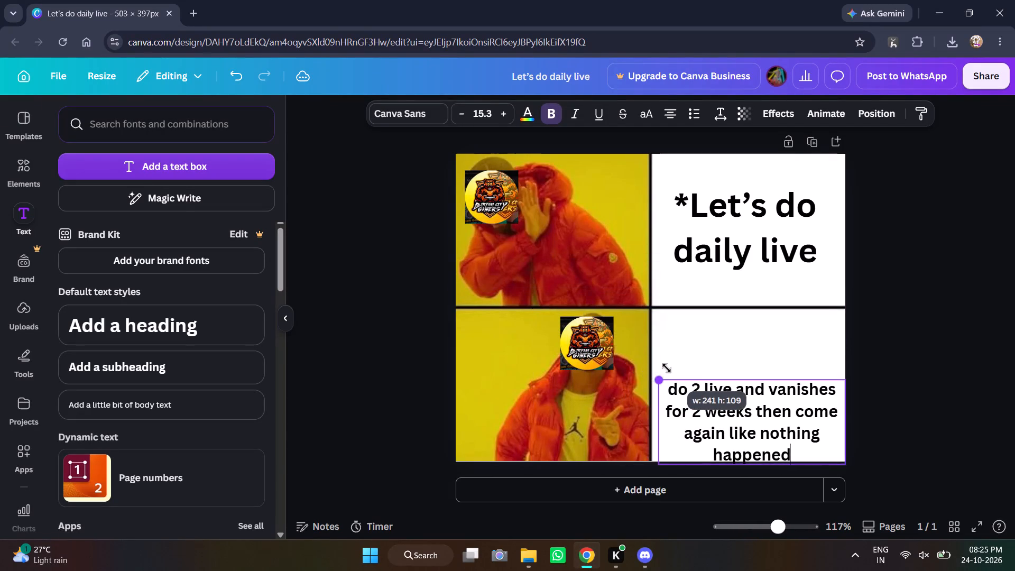
left_click_drag(667, 368, 667, 368)
left_click_drag(739, 418, 739, 390)
Prefix the lower caption with an asterisk and capitalise its first word, so it begins "*Do 2 live".
left_click(665, 390)
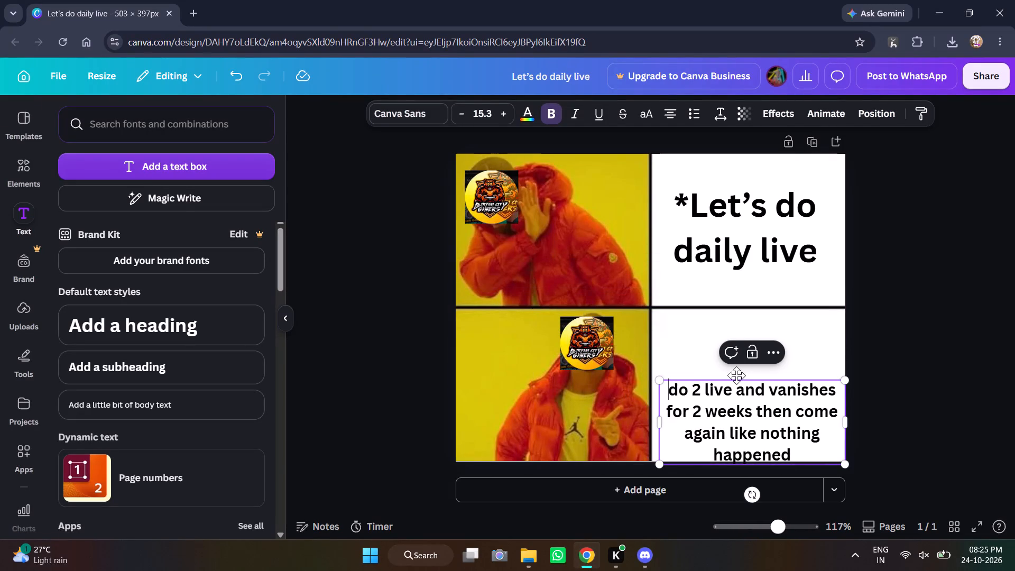
key("shift+asterisk")
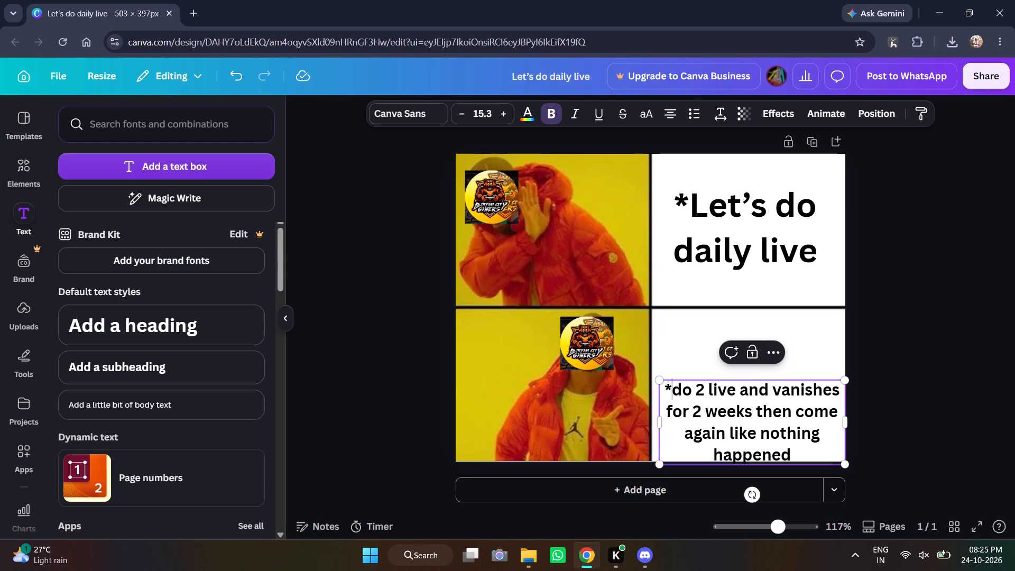
left_click(687, 393)
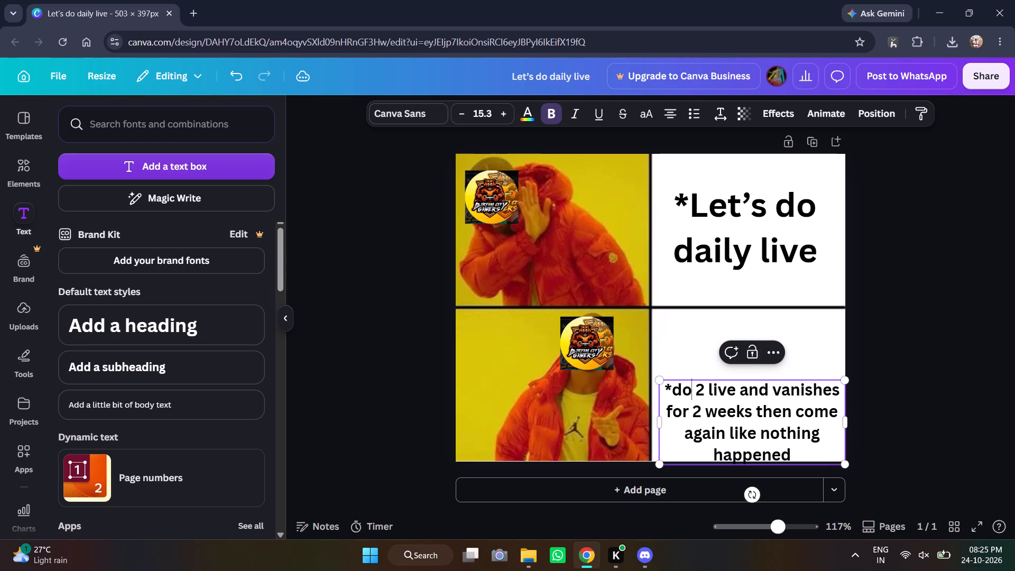
left_click(687, 393)
key("Right")
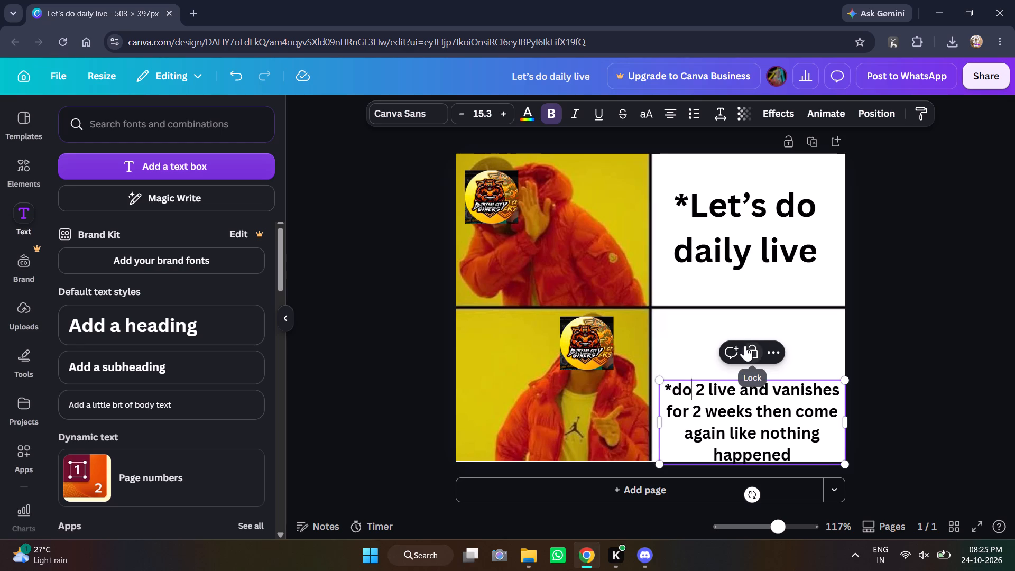
key("Left")
key("BackSpace")
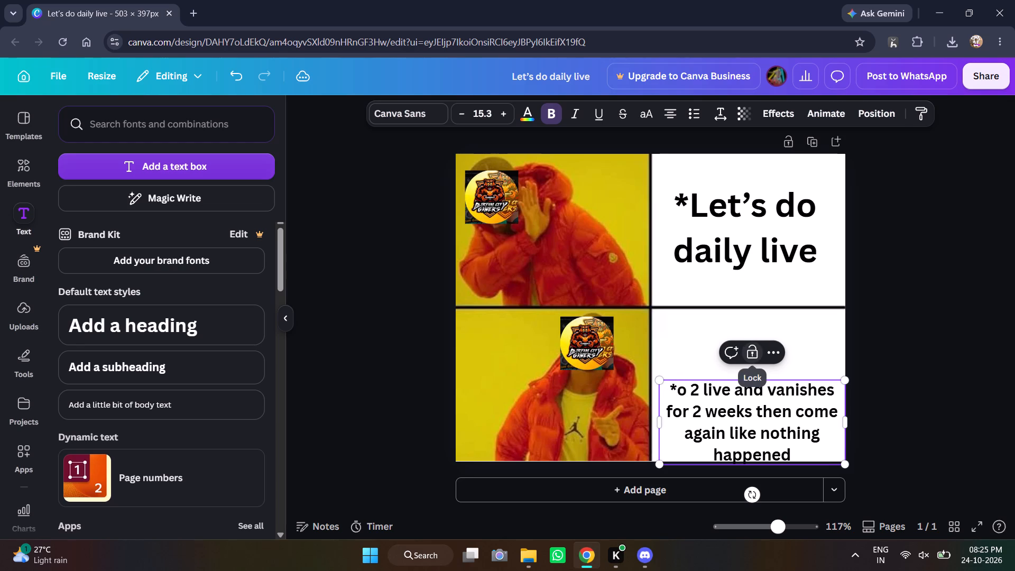
key("shift+d")
left_click(881, 382)
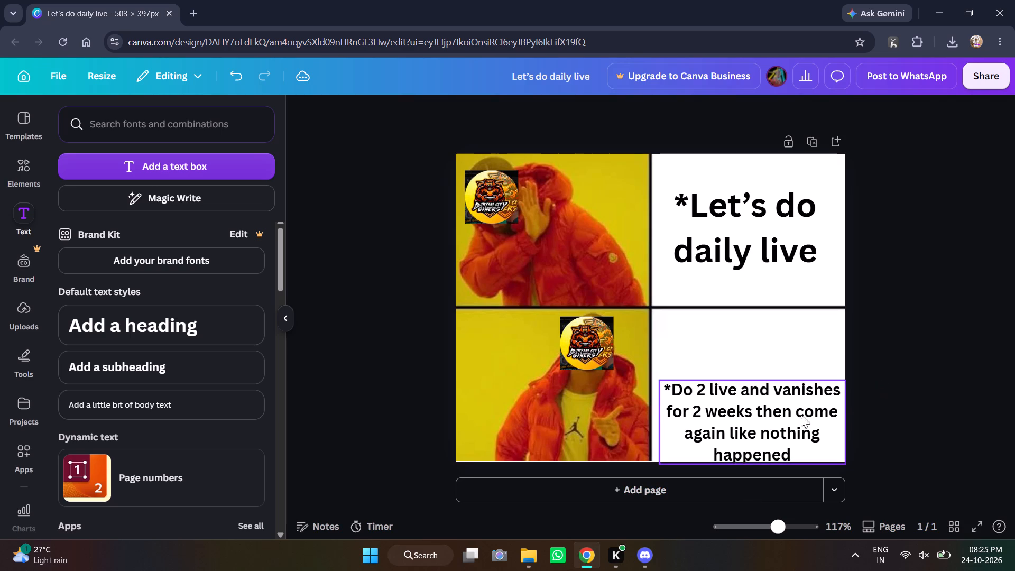
Move the lower caption up so it sits vertically centred in the lower white frame.
left_click_drag(736, 431, 731, 401)
left_click(912, 373)
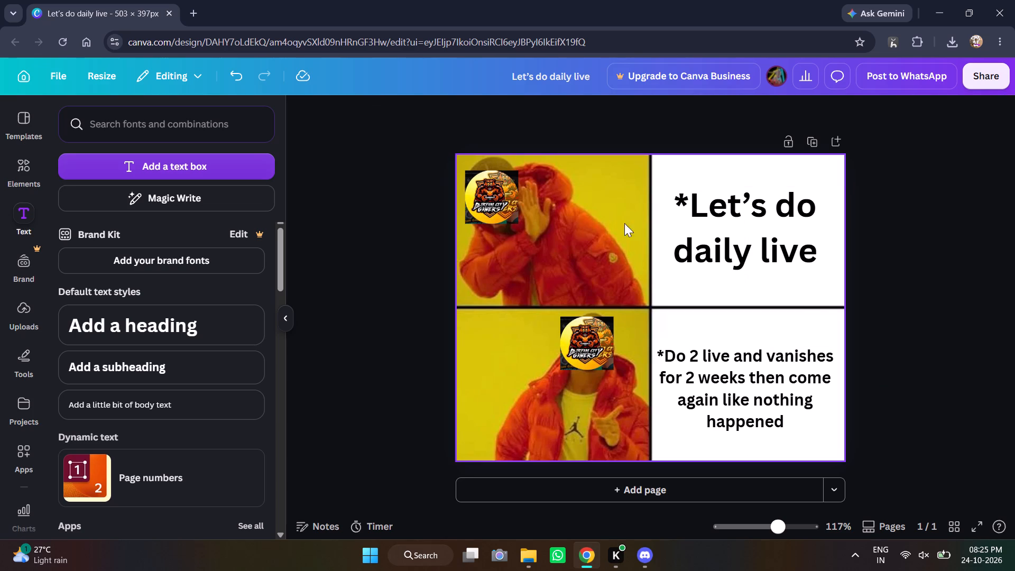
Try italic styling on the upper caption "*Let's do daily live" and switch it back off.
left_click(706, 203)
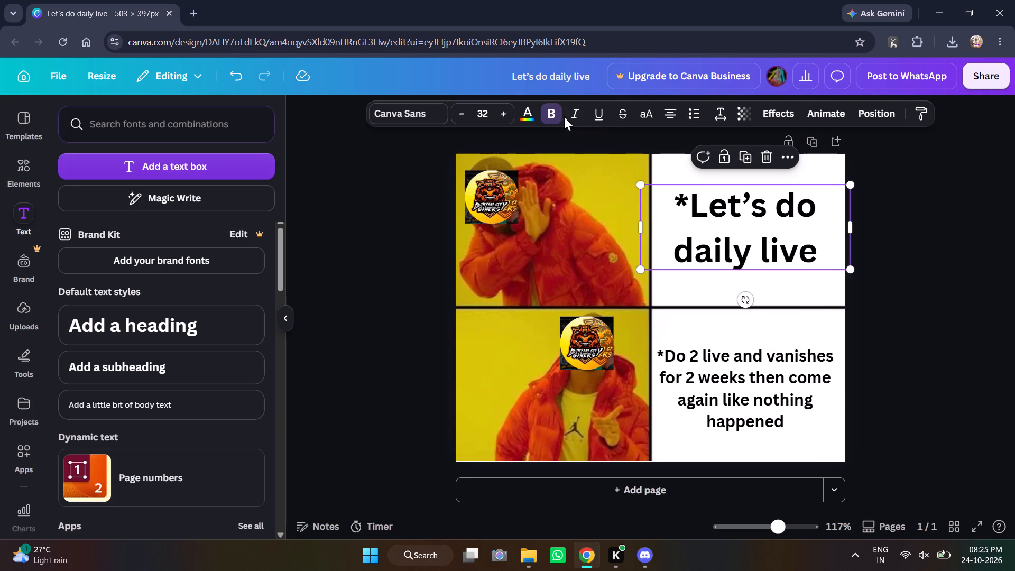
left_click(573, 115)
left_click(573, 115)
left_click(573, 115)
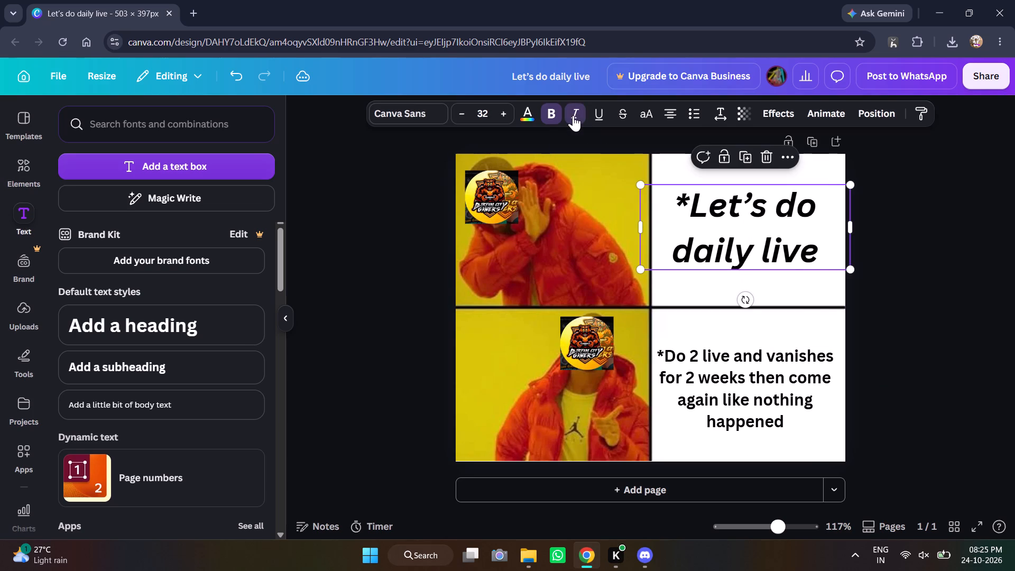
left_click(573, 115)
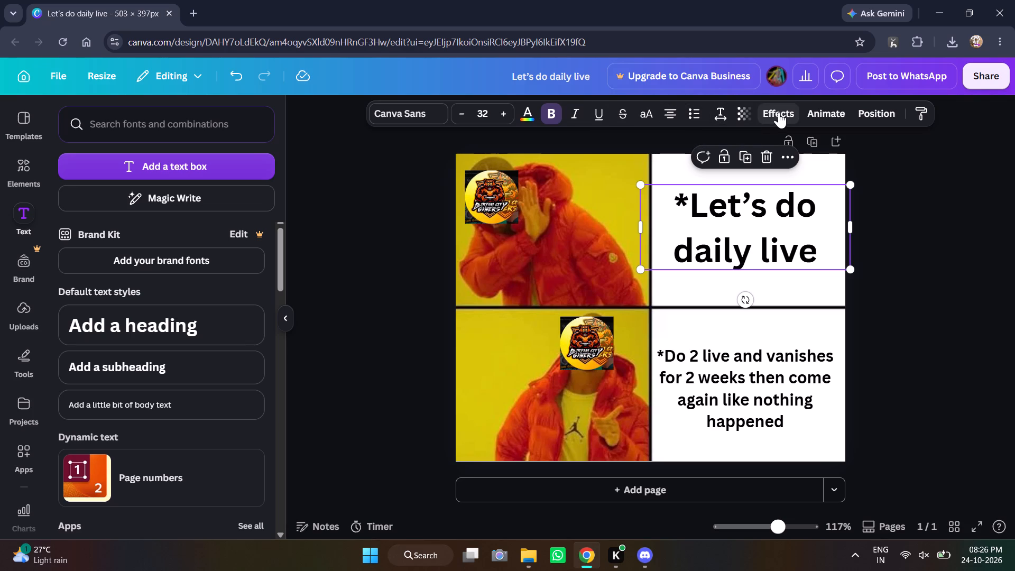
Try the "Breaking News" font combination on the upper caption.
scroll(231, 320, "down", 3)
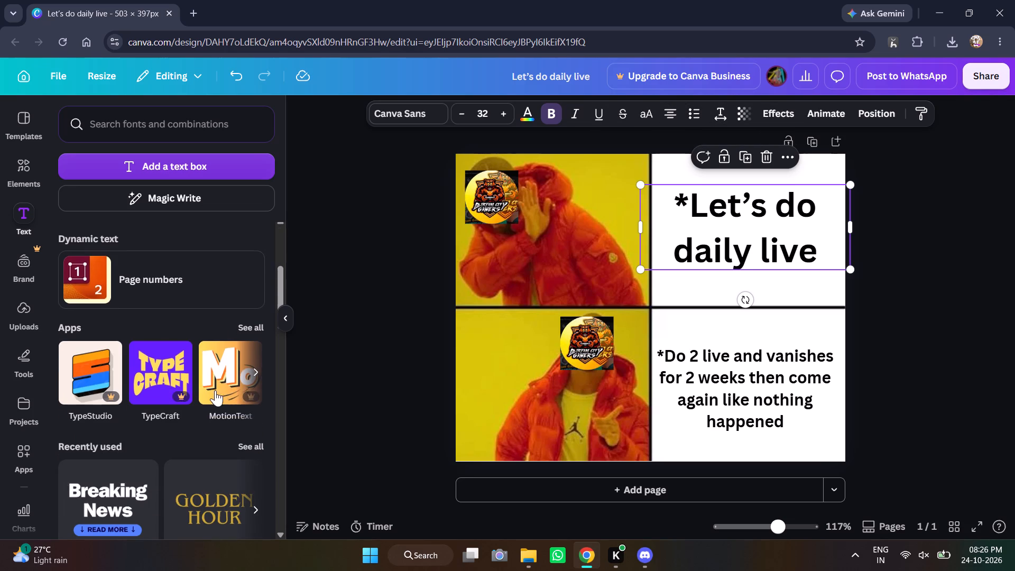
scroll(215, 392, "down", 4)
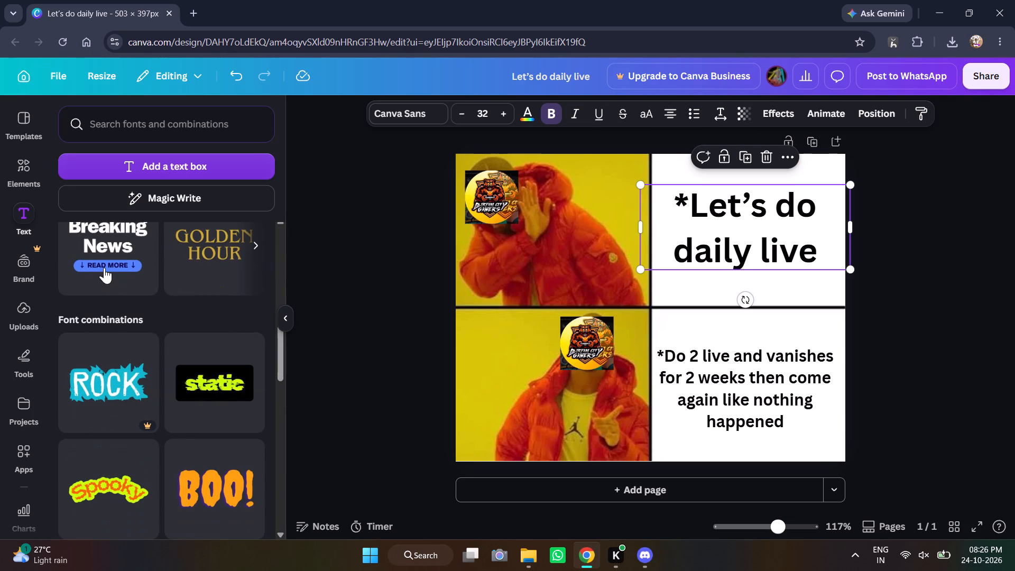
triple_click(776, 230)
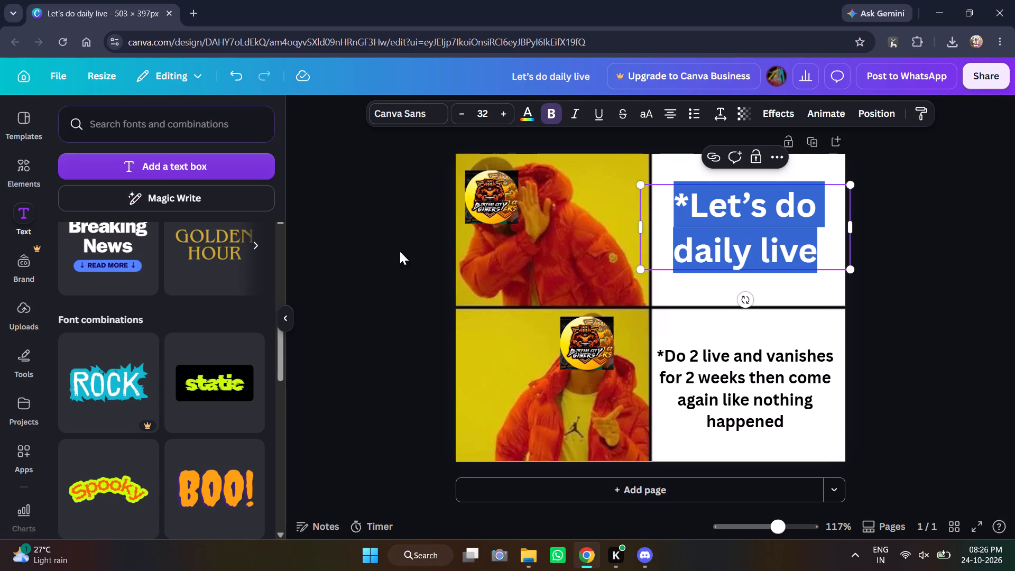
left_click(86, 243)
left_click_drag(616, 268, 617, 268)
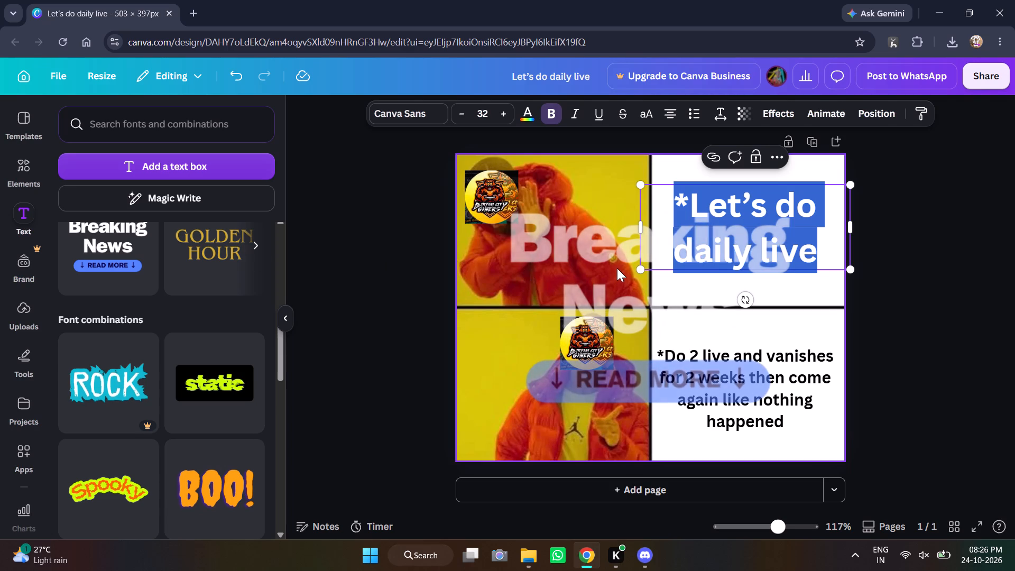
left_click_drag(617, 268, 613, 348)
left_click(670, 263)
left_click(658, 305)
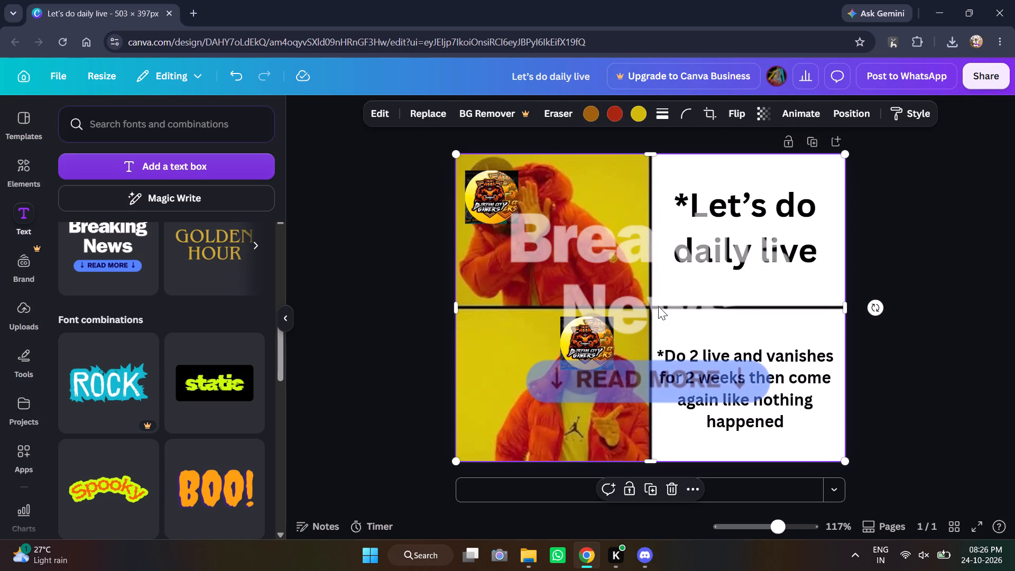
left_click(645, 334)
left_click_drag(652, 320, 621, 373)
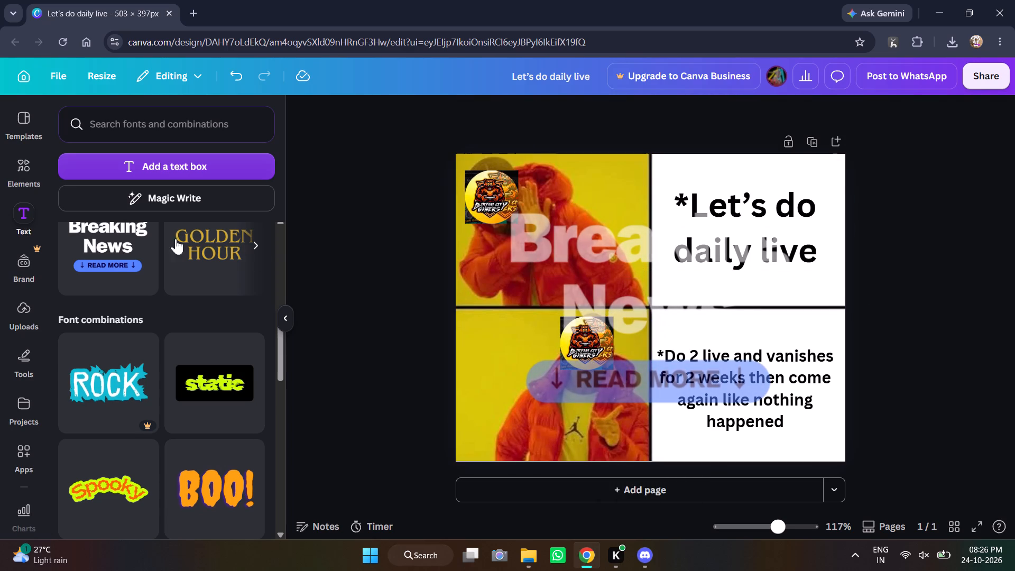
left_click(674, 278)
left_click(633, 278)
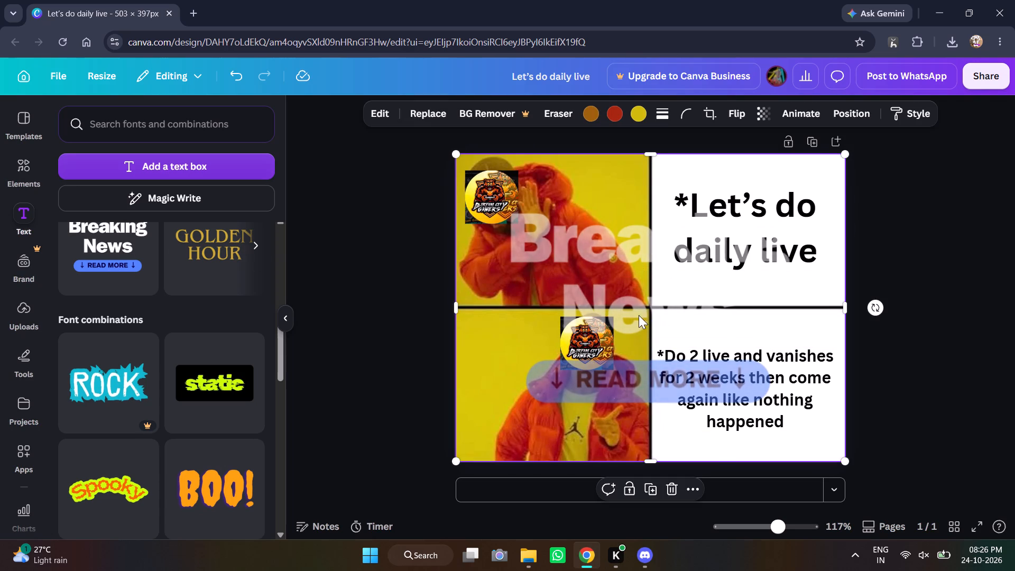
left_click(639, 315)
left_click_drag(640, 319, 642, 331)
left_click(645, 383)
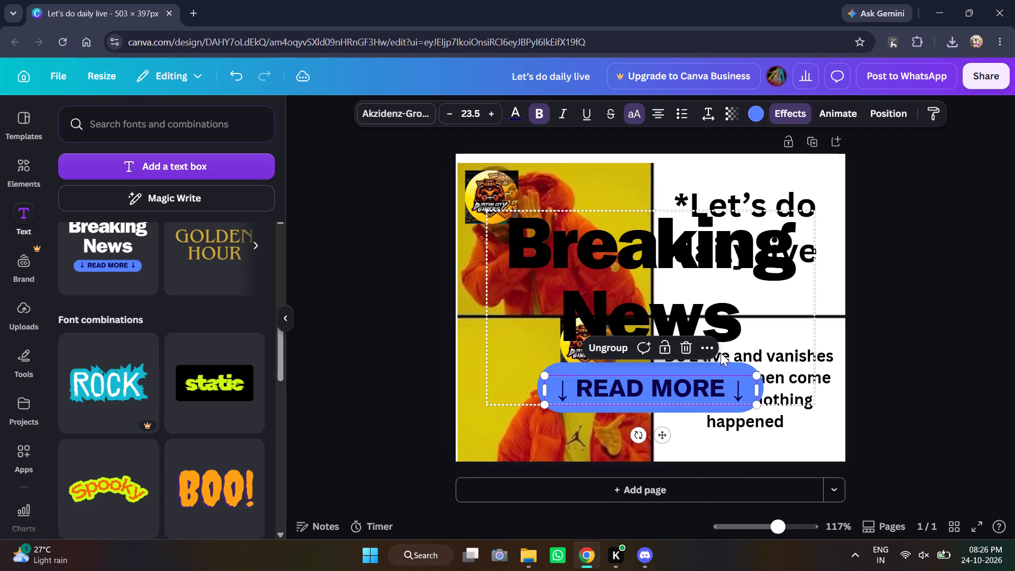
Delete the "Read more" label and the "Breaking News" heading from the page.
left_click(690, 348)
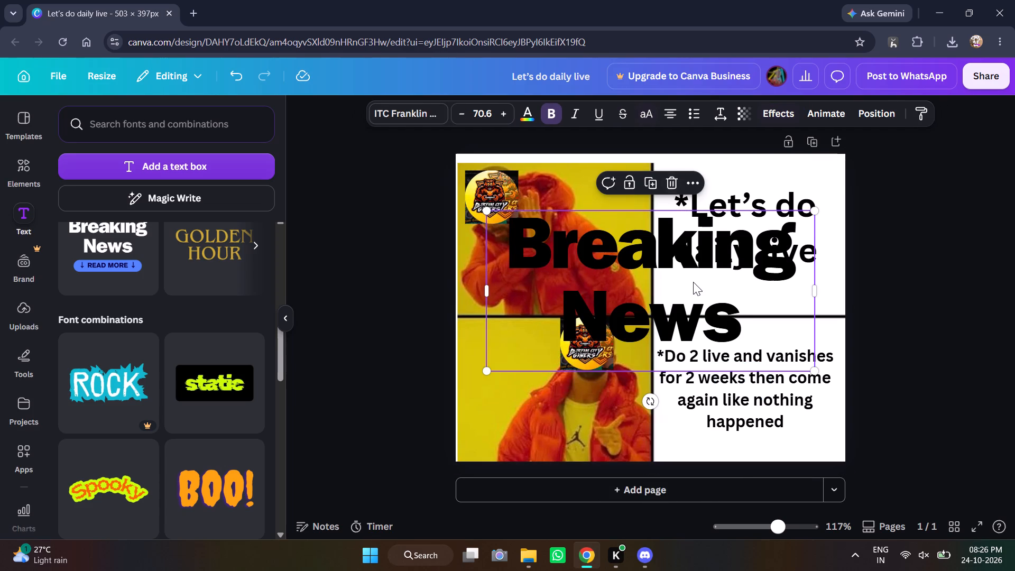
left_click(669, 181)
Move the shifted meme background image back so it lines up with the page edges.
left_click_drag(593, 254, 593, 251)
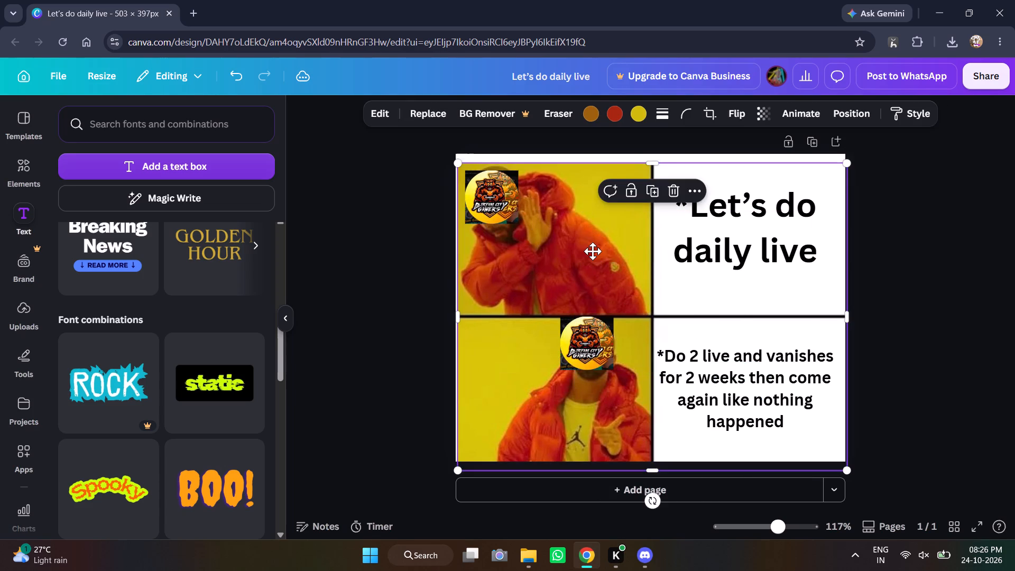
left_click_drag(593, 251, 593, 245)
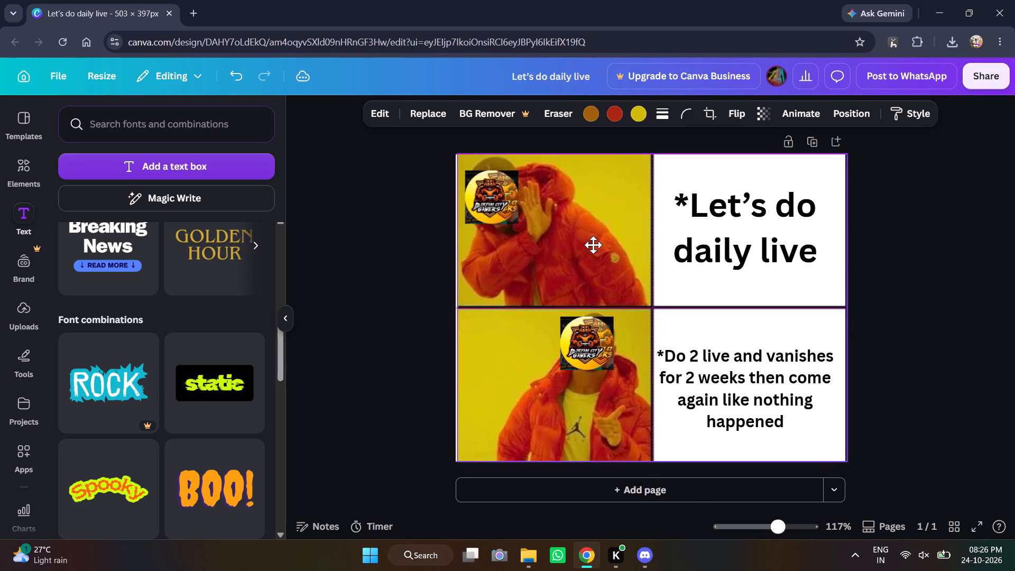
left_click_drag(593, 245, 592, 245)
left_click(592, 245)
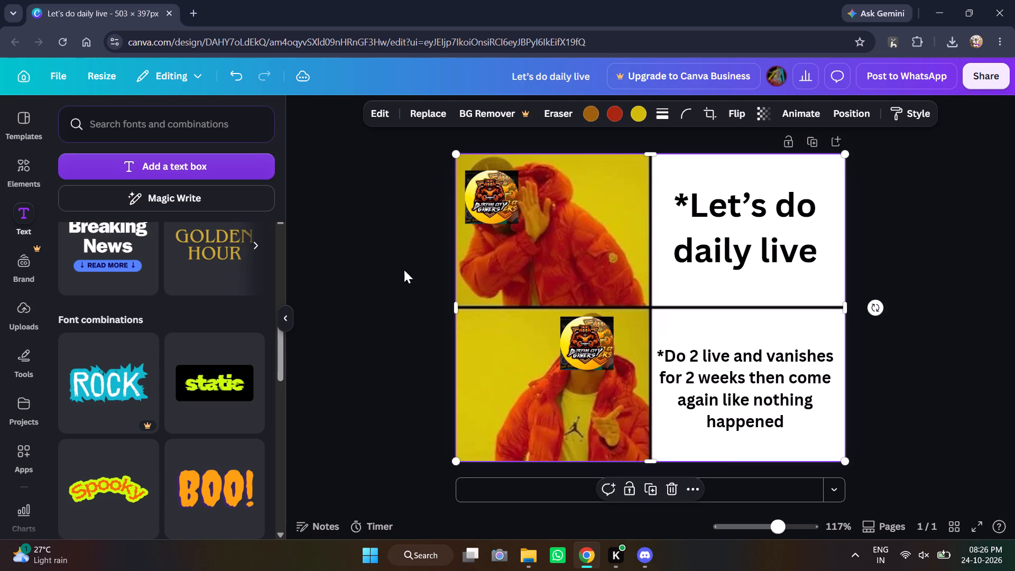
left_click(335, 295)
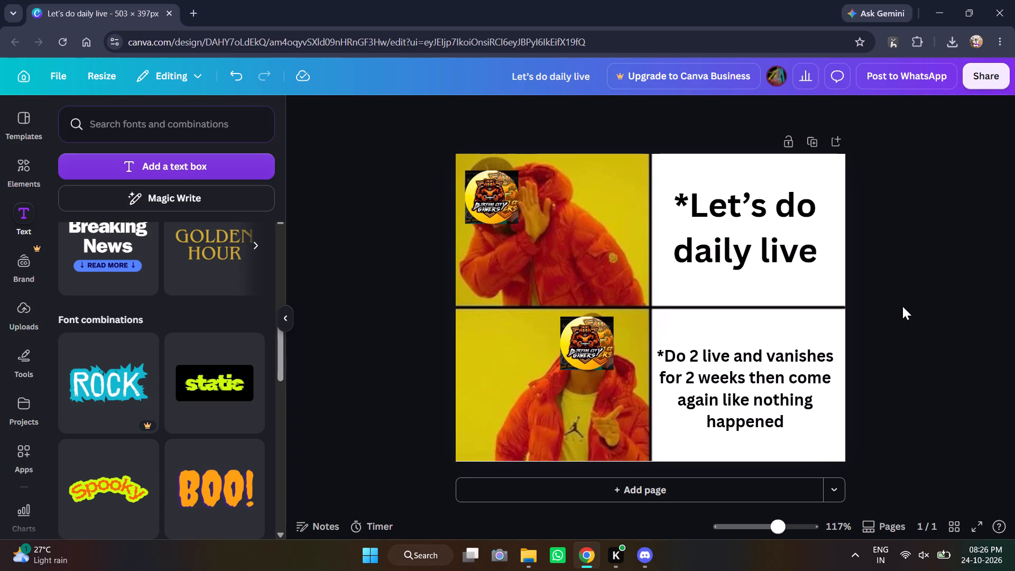
Download the design as a PNG at 503 × 397 px, dismissing the plan upgrade offer.
left_click(992, 76)
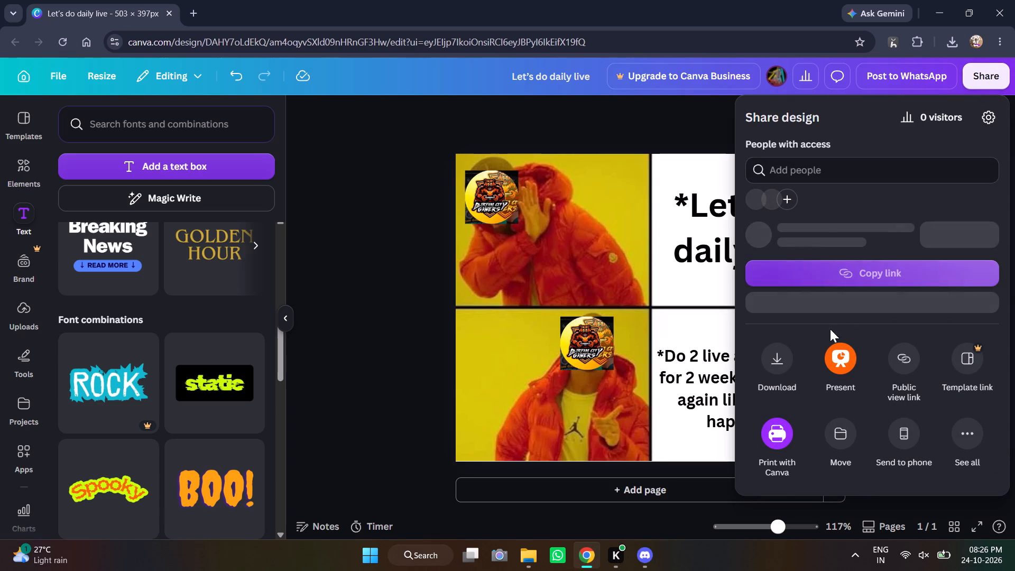
left_click(792, 356)
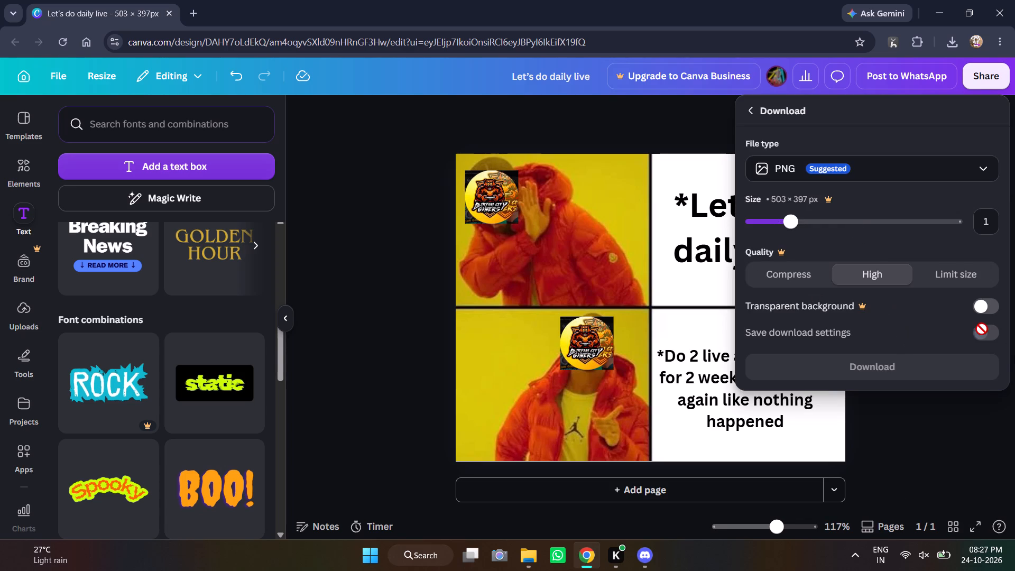
left_click(798, 284)
left_click_drag(789, 221, 777, 220)
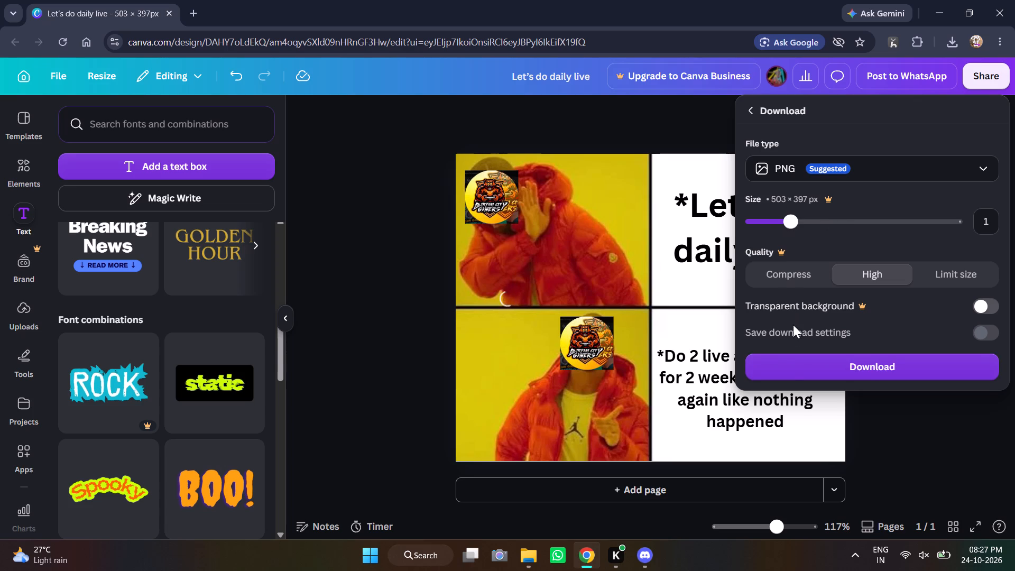
left_click(788, 363)
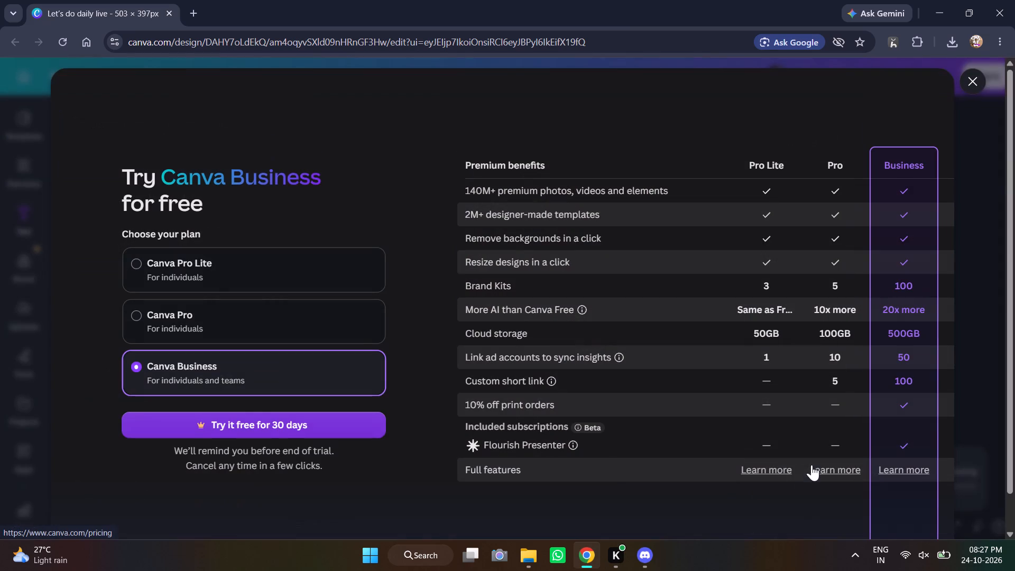
left_click(981, 75)
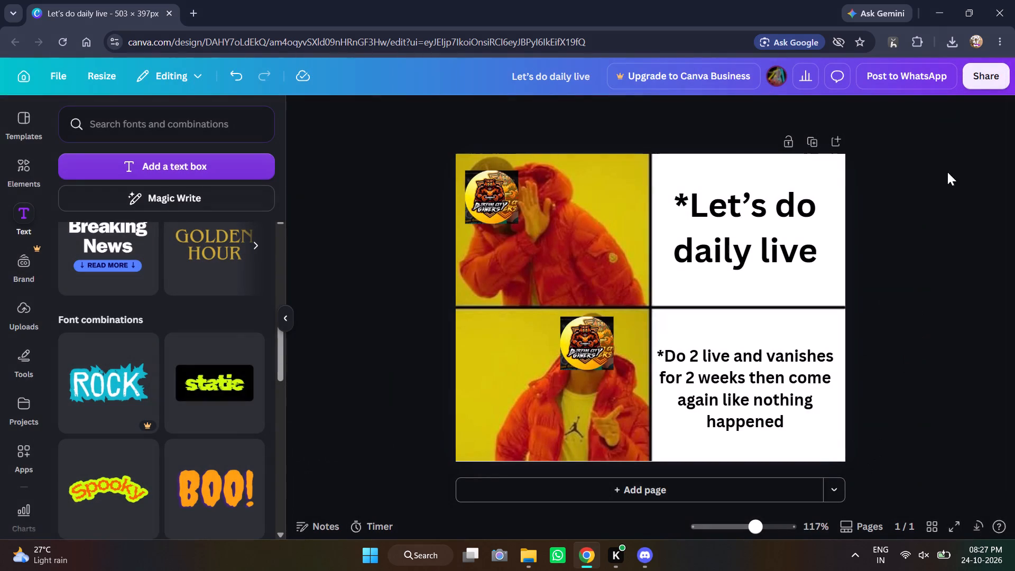
Check the browser's recent downloads and restart the download of the exported PNG.
left_click(948, 47)
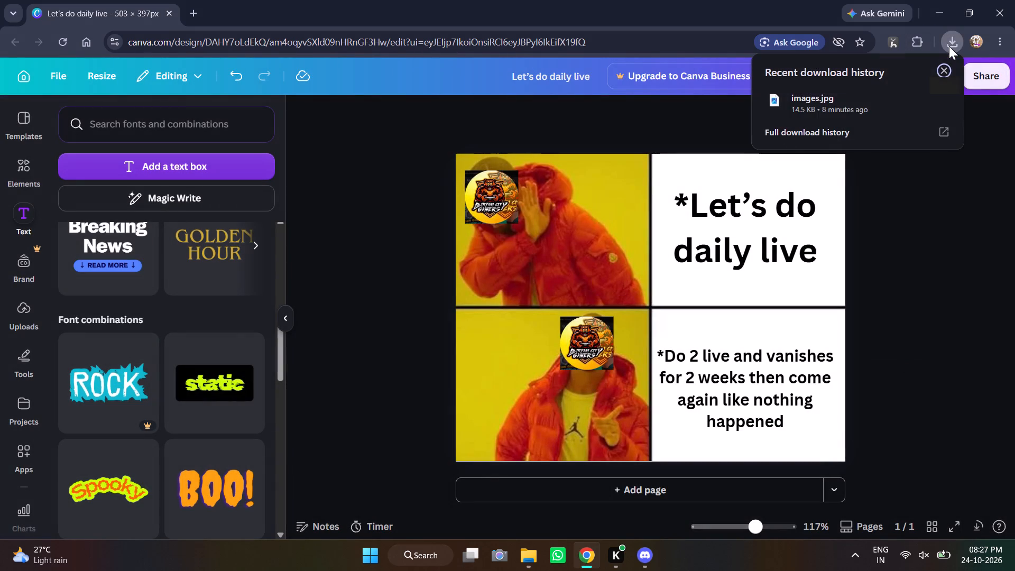
left_click(949, 46)
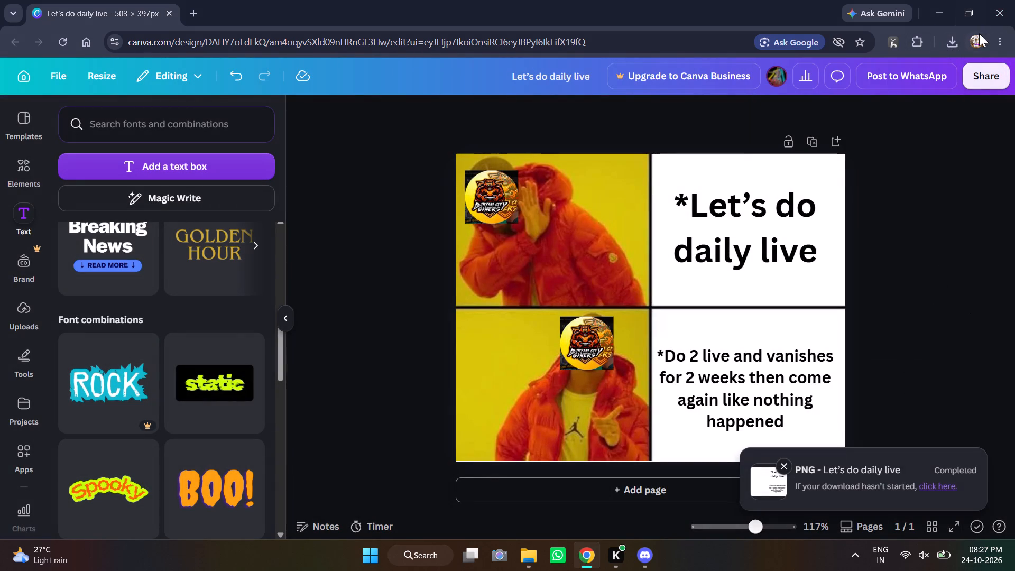
left_click(926, 486)
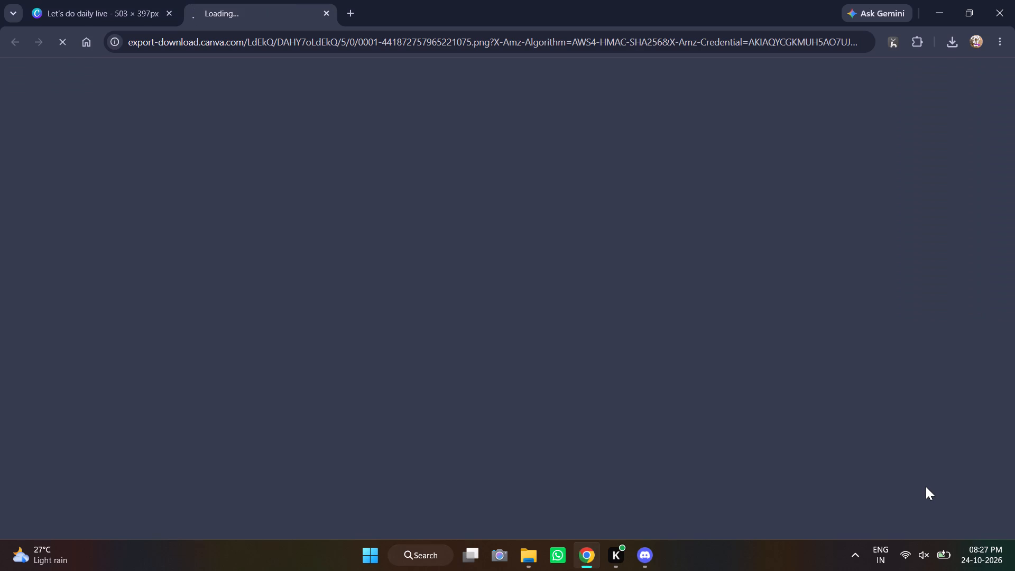